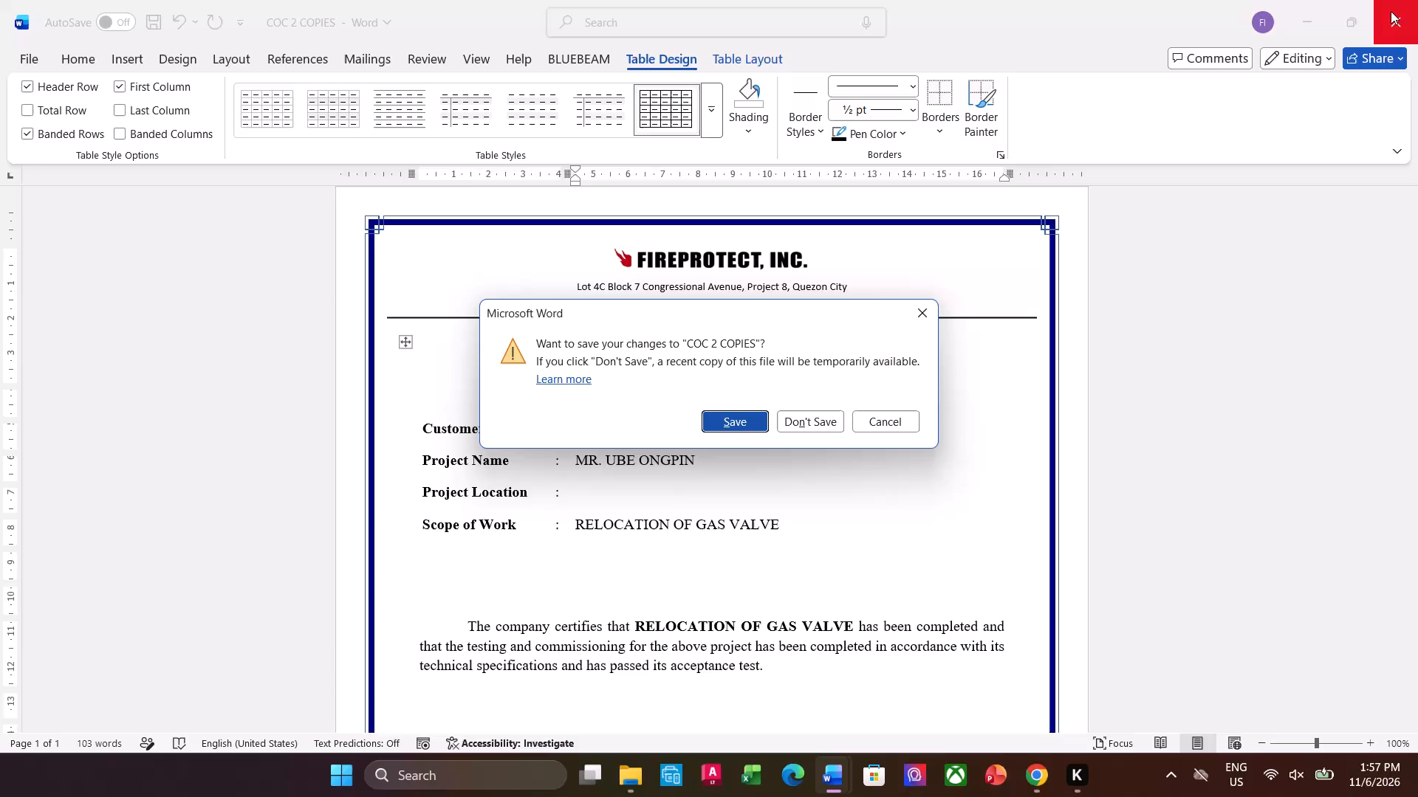
# Dismiss the save prompt without saving or discarding changes, and return to the open COC 2 COPIES certificate.
pyautogui.press('Escape')
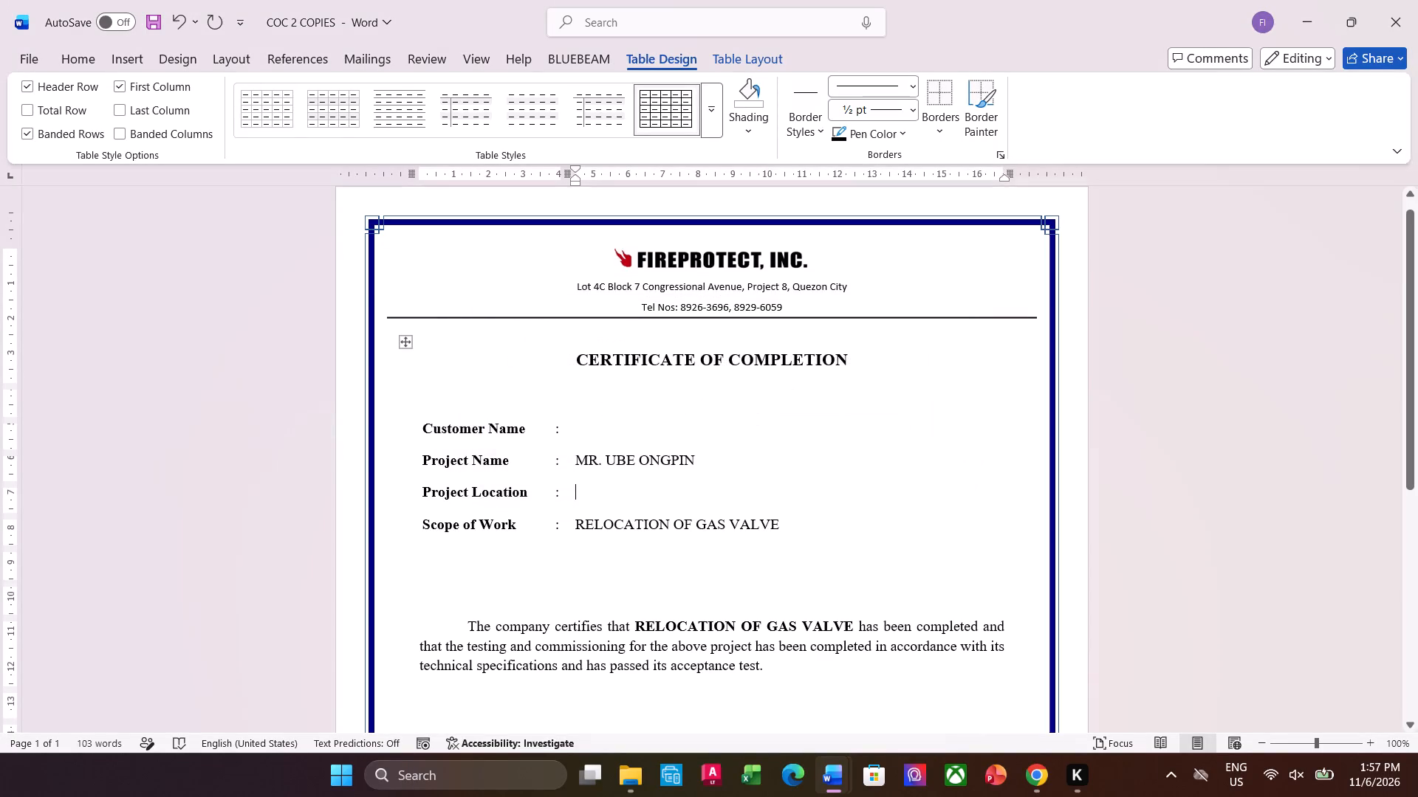
pyautogui.click(1261, 514)
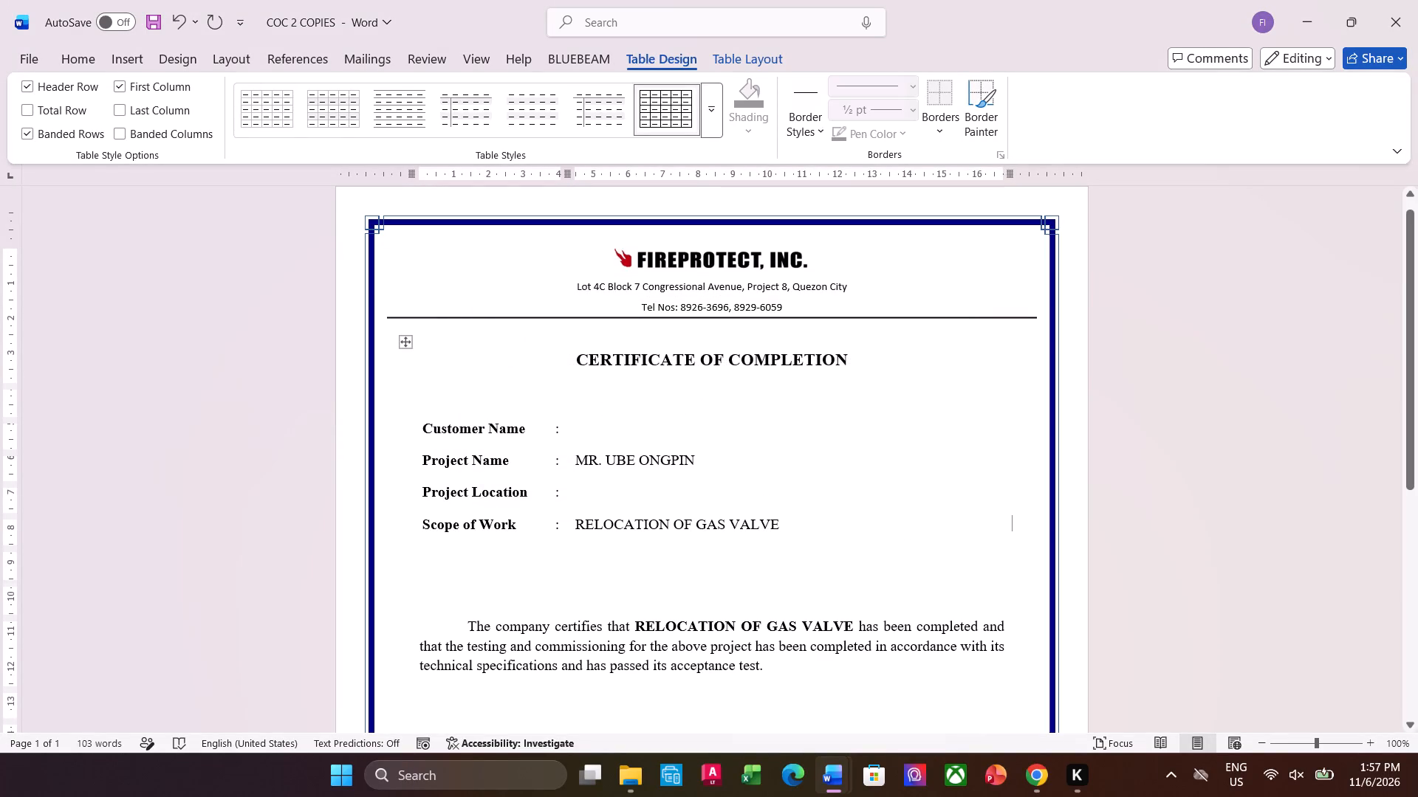
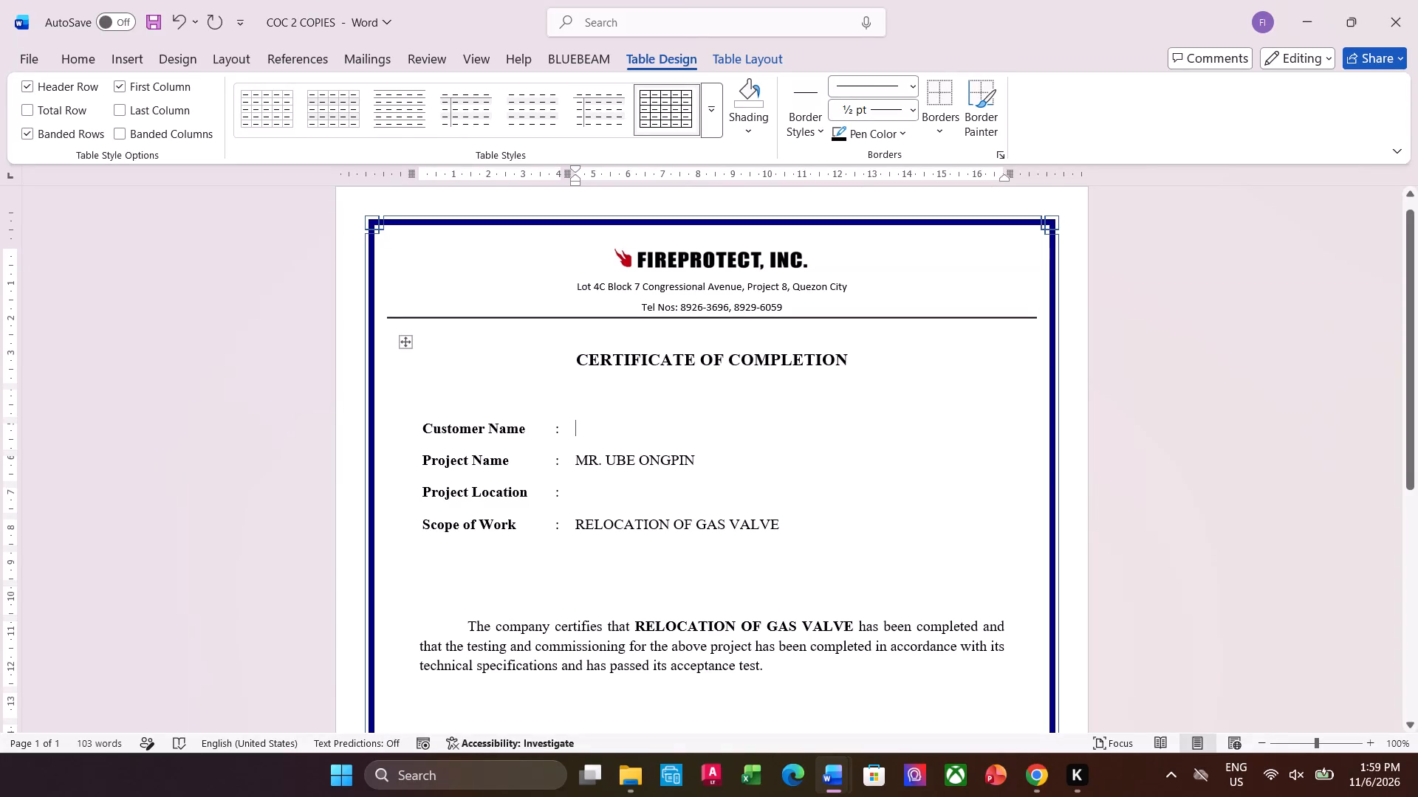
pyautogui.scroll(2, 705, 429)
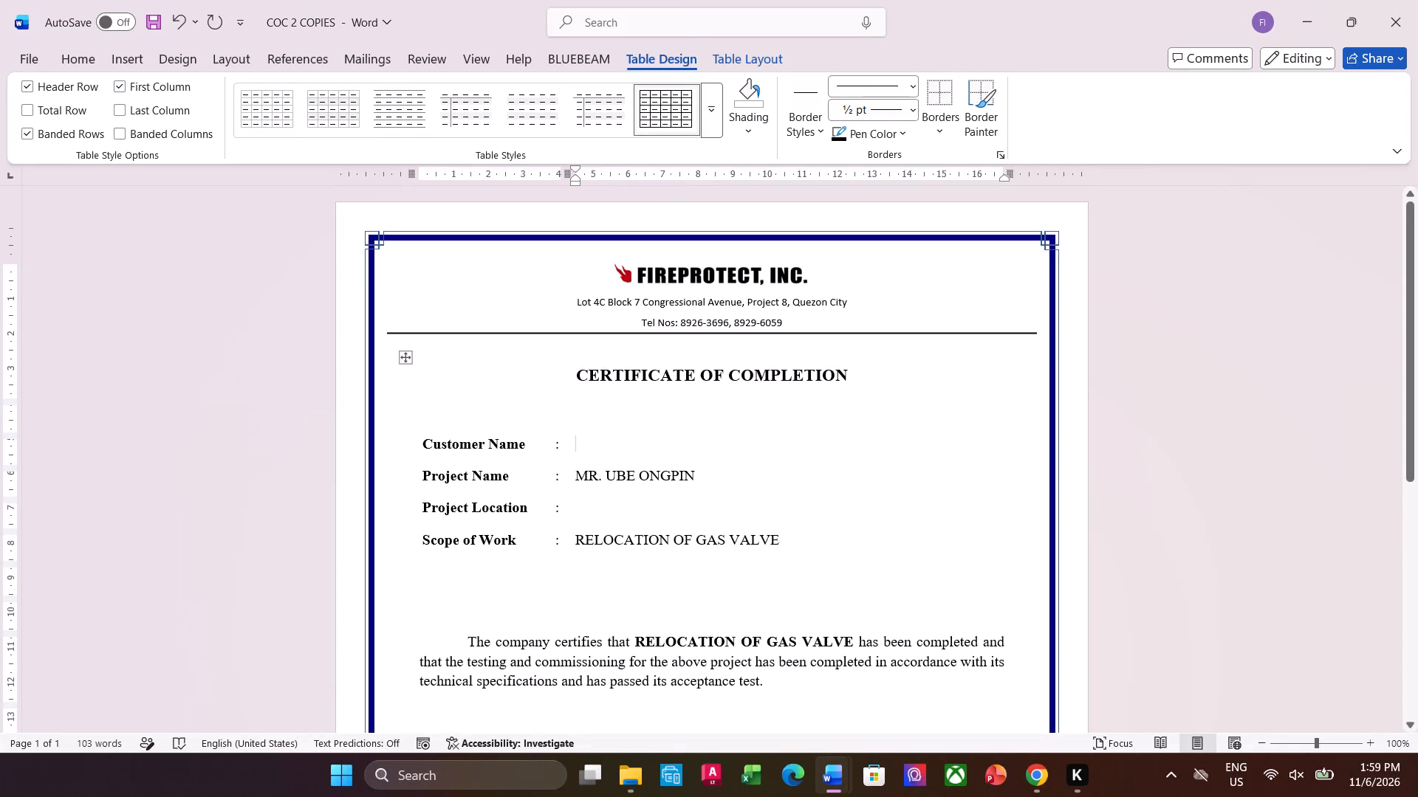
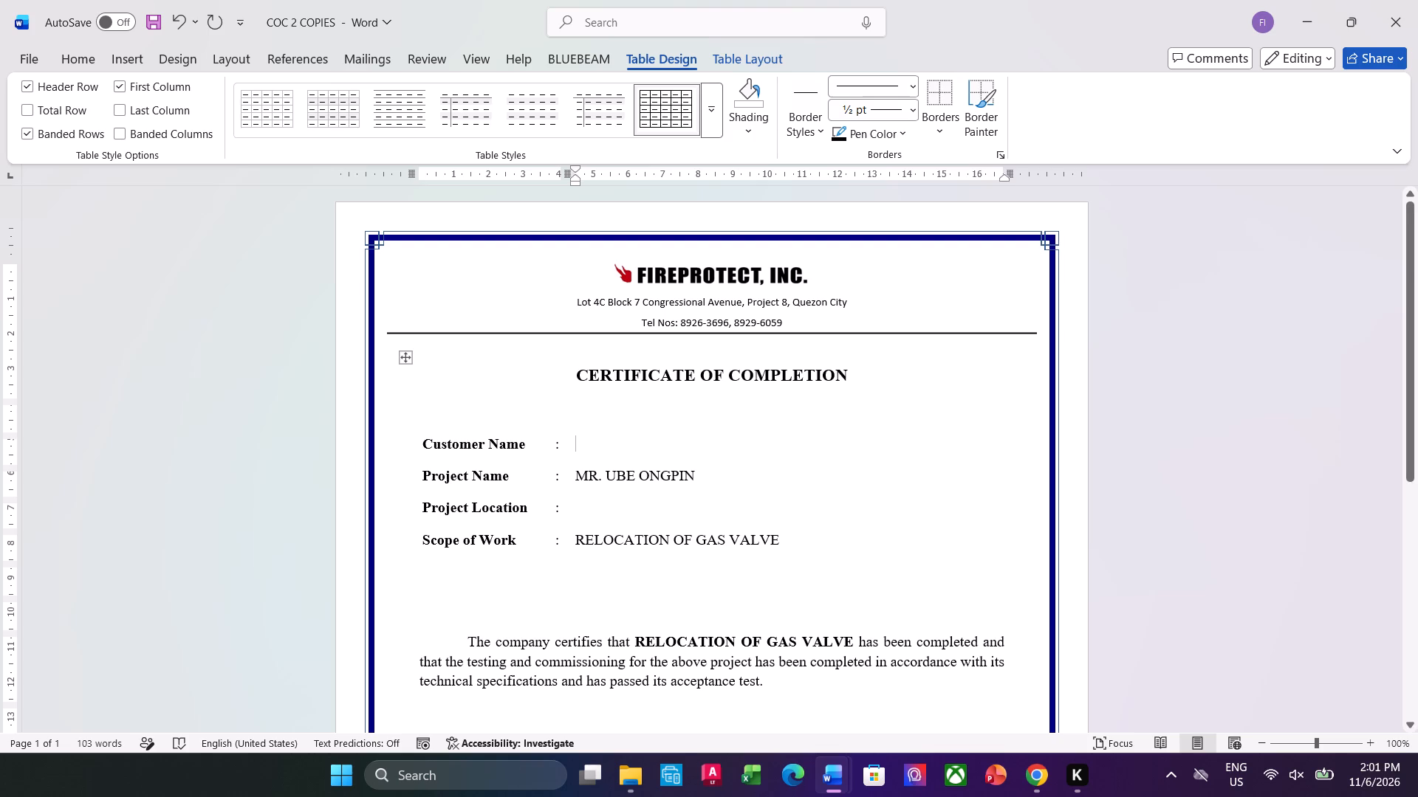
# Review the certificate of completion down to the company and customer signature and date lines.
pyautogui.scroll(-3, 712, 546)
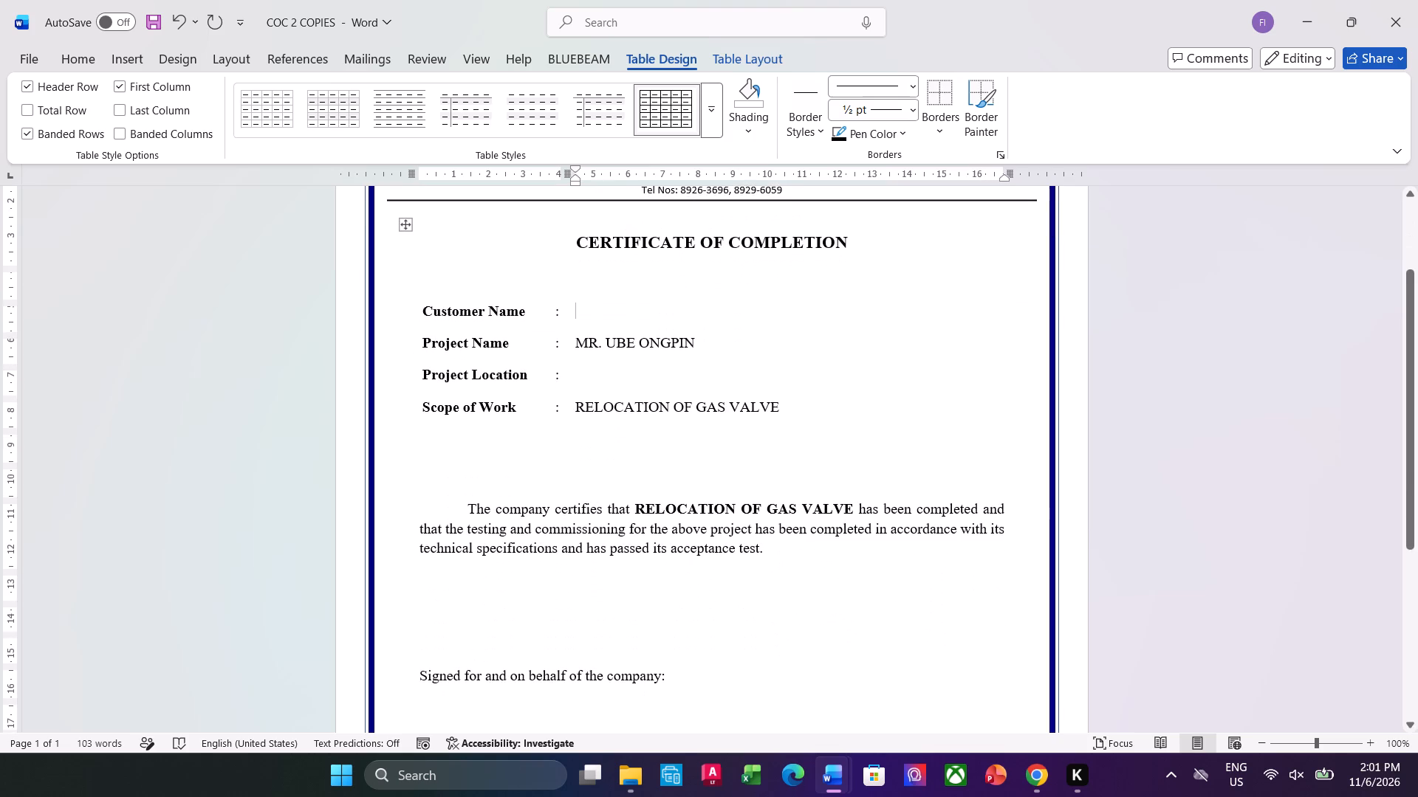
pyautogui.scroll(-5, 807, 525)
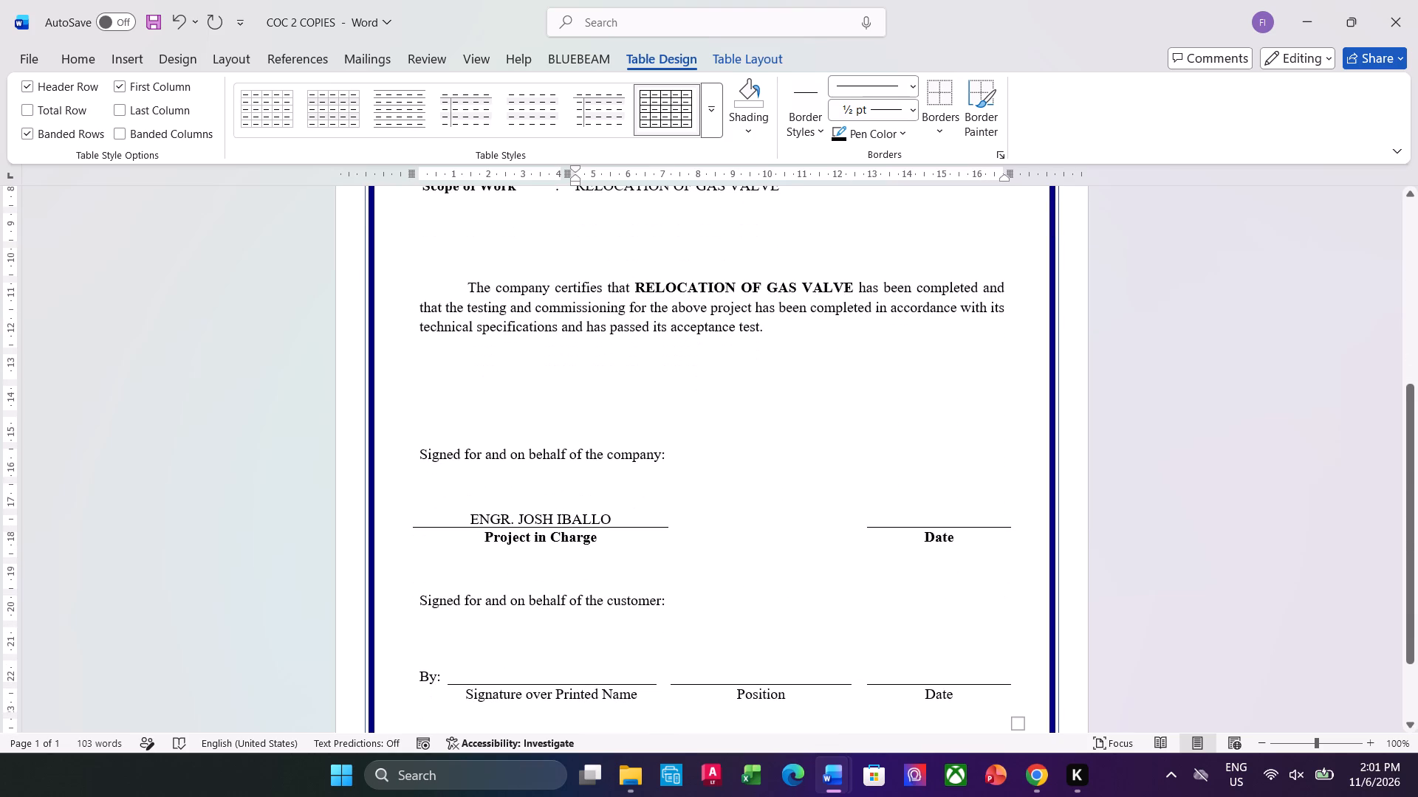
pyautogui.click(957, 523)
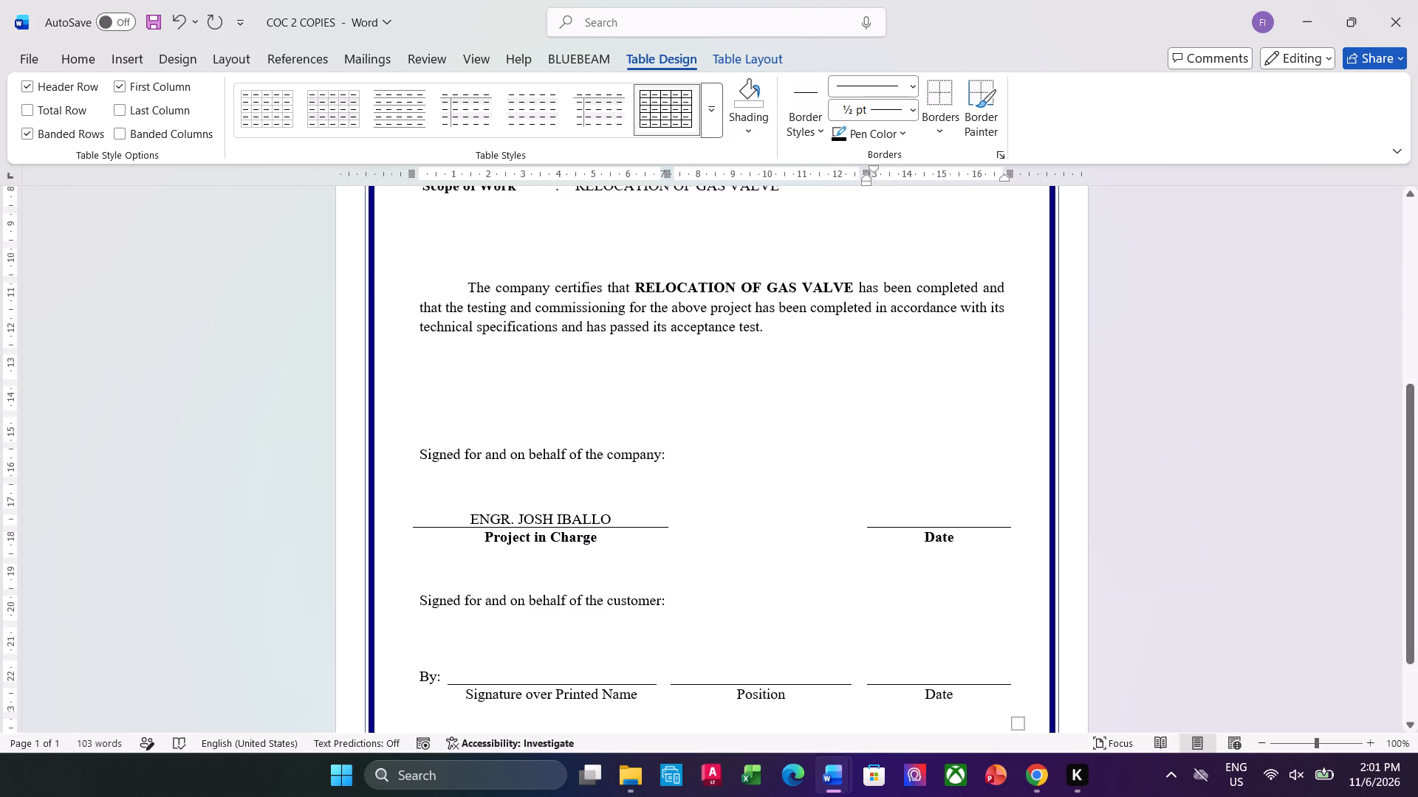
# Switch to Chrome and search Google in a new tab for "lemon square owner net worth".
pyautogui.click(1026, 783)
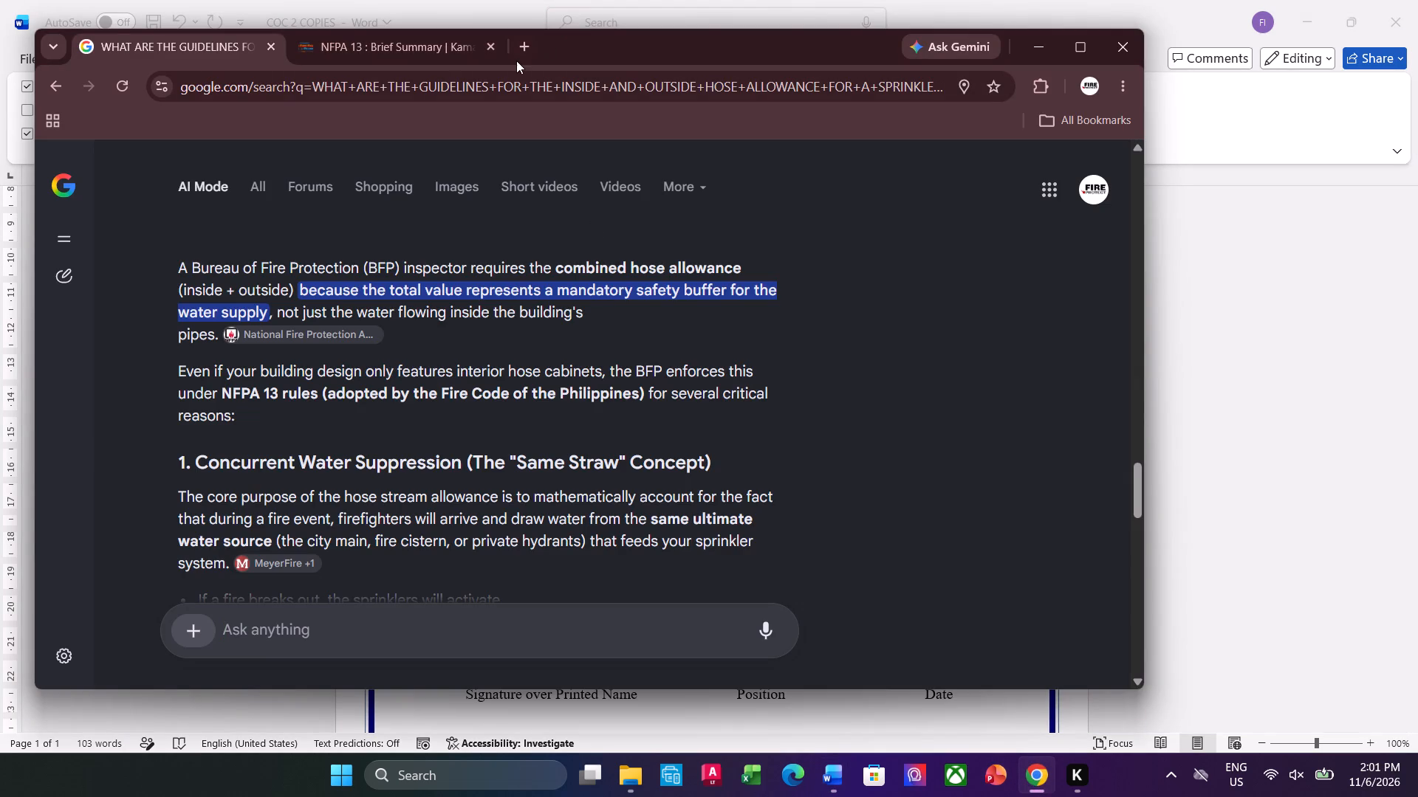
pyautogui.click(516, 58)
pyautogui.click(532, 57)
pyautogui.click(524, 34)
pyautogui.click(508, 96)
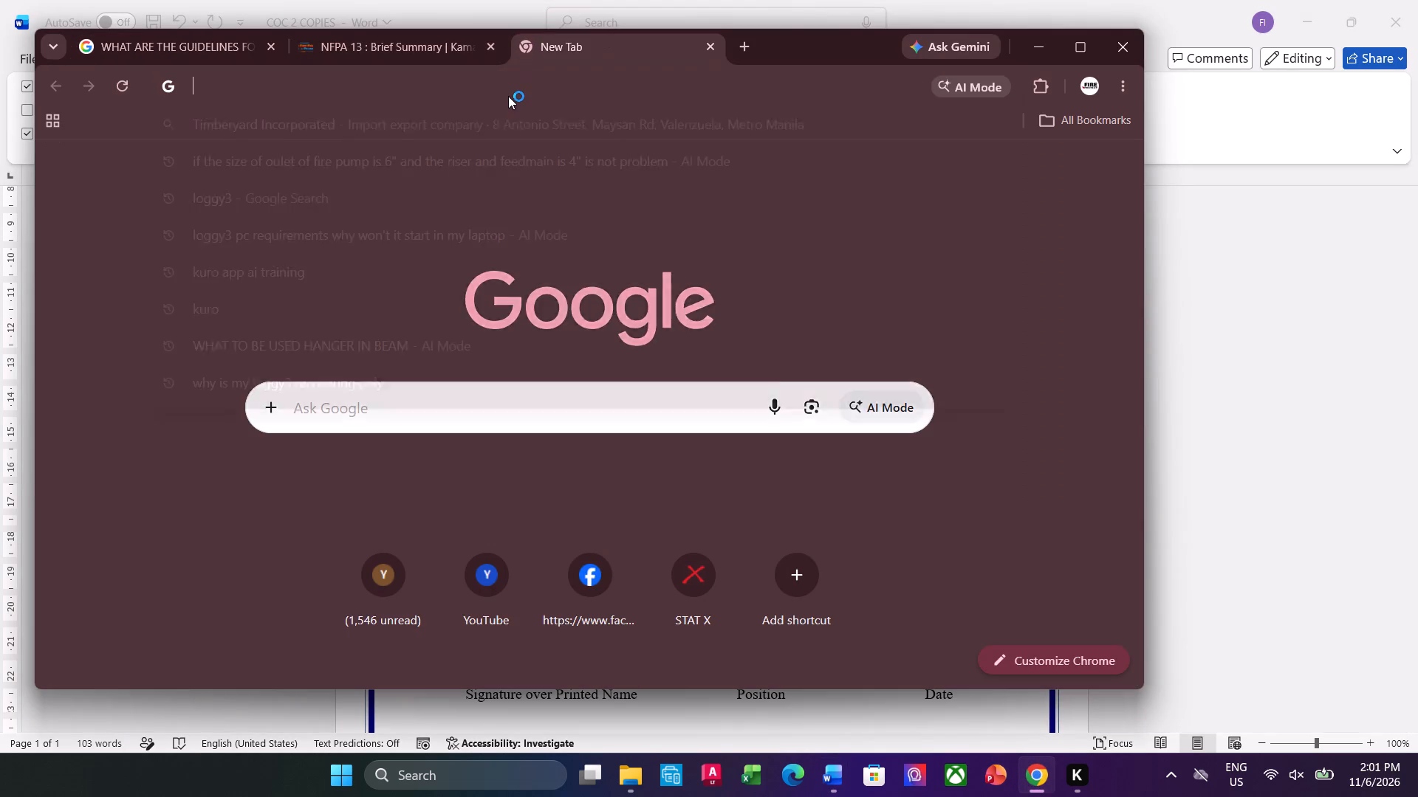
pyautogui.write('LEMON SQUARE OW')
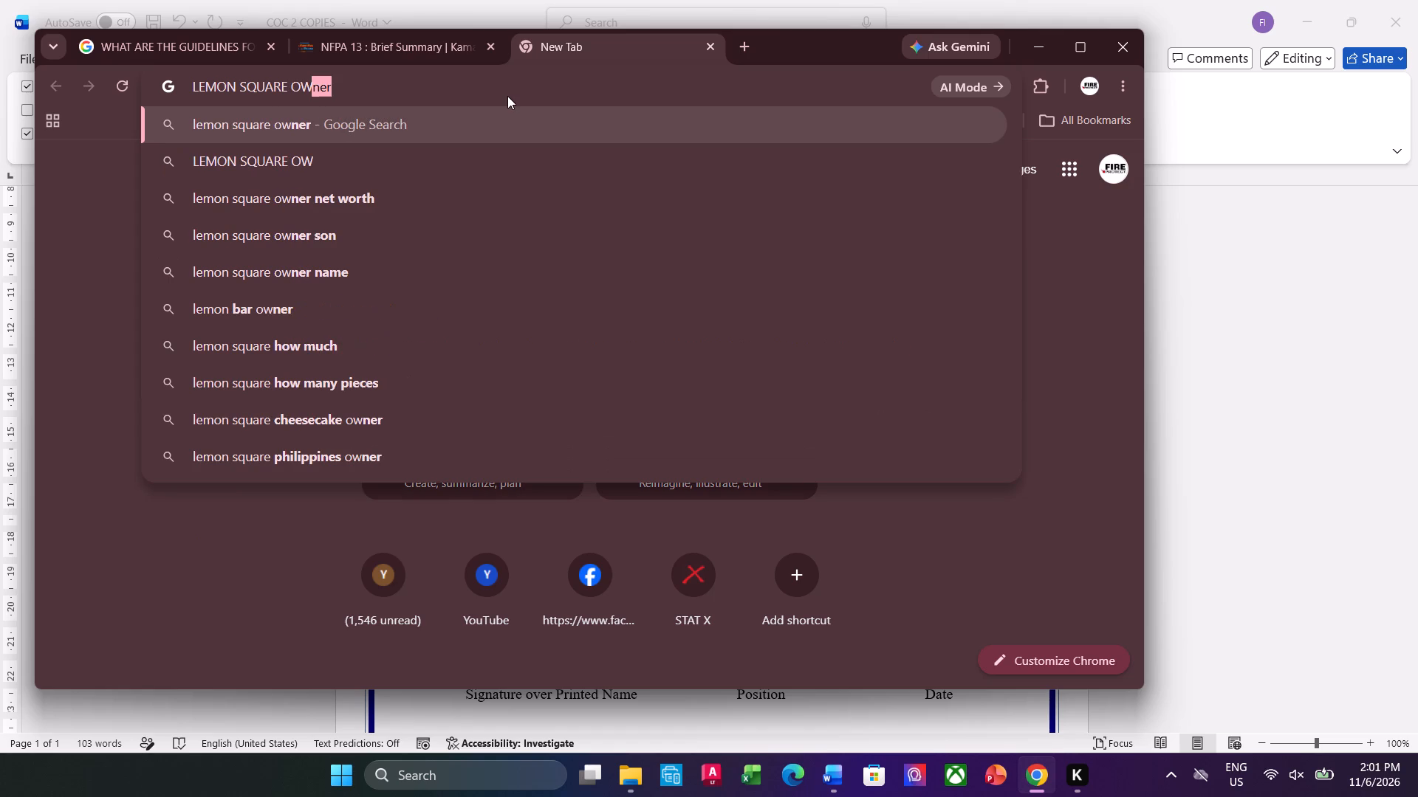
pyautogui.click(341, 203)
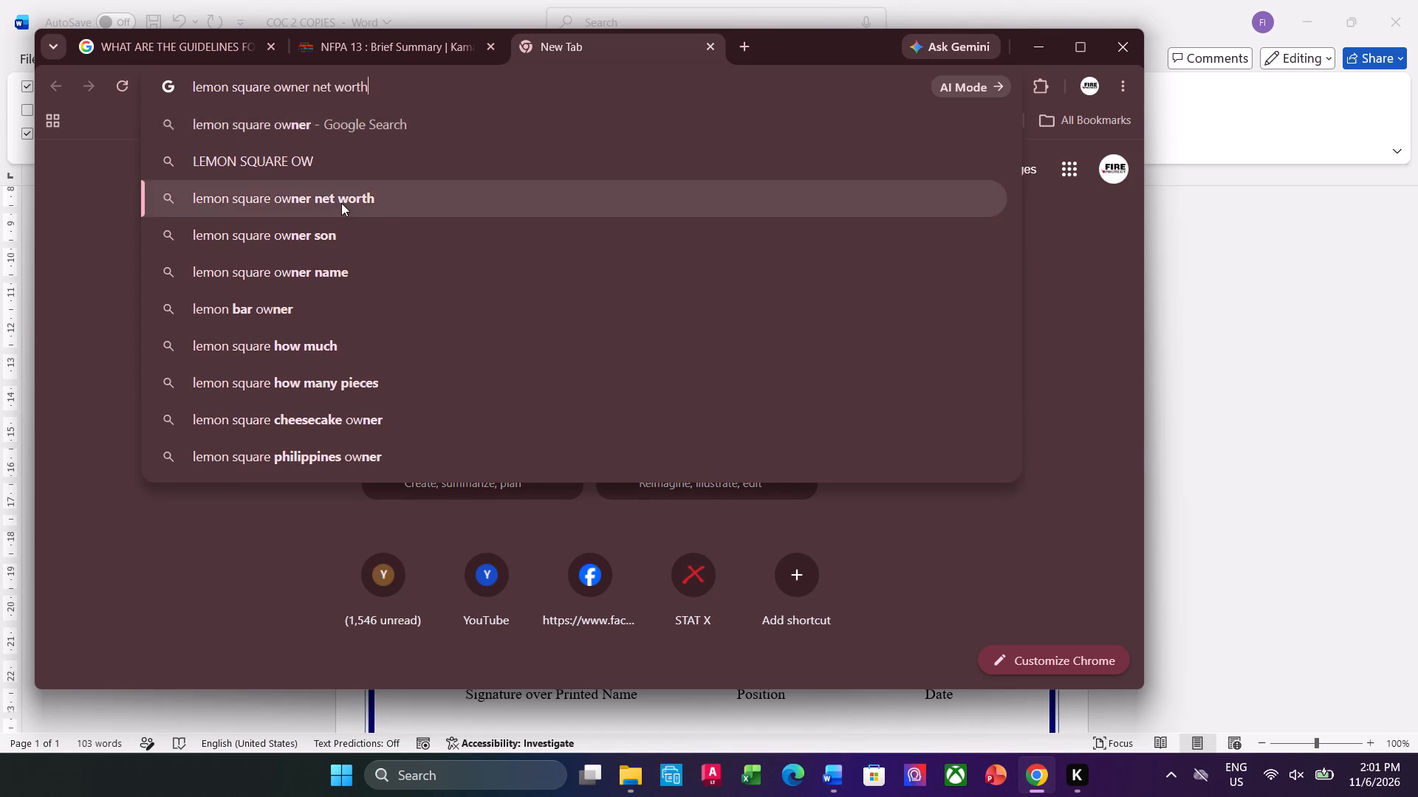
# Narrow the Google search to "lemon square owner" and read the fully expanded AI Overview.
pyautogui.click(555, 204)
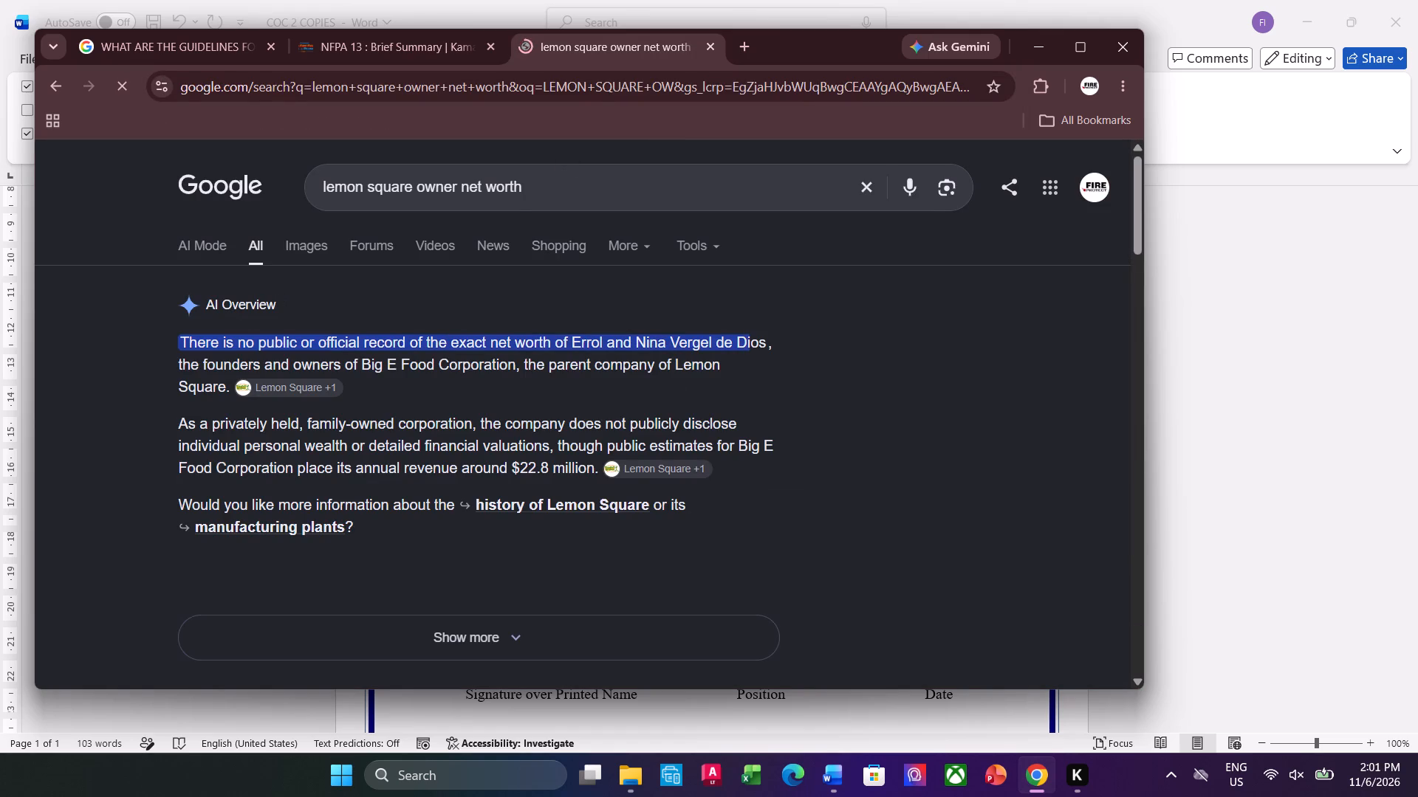
pyautogui.press('BackSpace')
pyautogui.press('BackSpace')
pyautogui.press('BackSpace')
pyautogui.press('BackSpace')
pyautogui.press('BackSpace')
pyautogui.press('BackSpace')
pyautogui.press('BackSpace')
pyautogui.press('BackSpace')
pyautogui.press('BackSpace')
pyautogui.press('BackSpace')
pyautogui.press('Return')
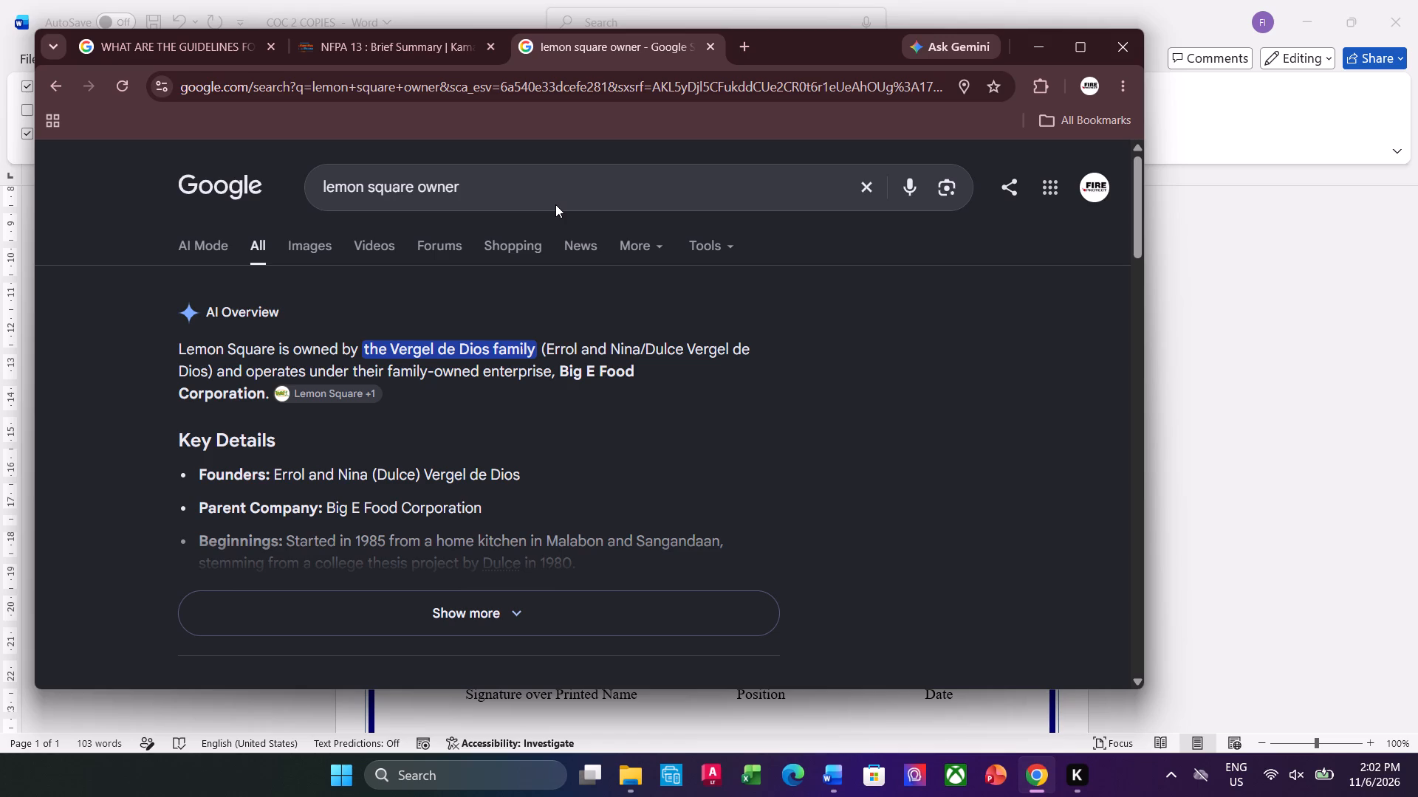
pyautogui.scroll(-1, 643, 228)
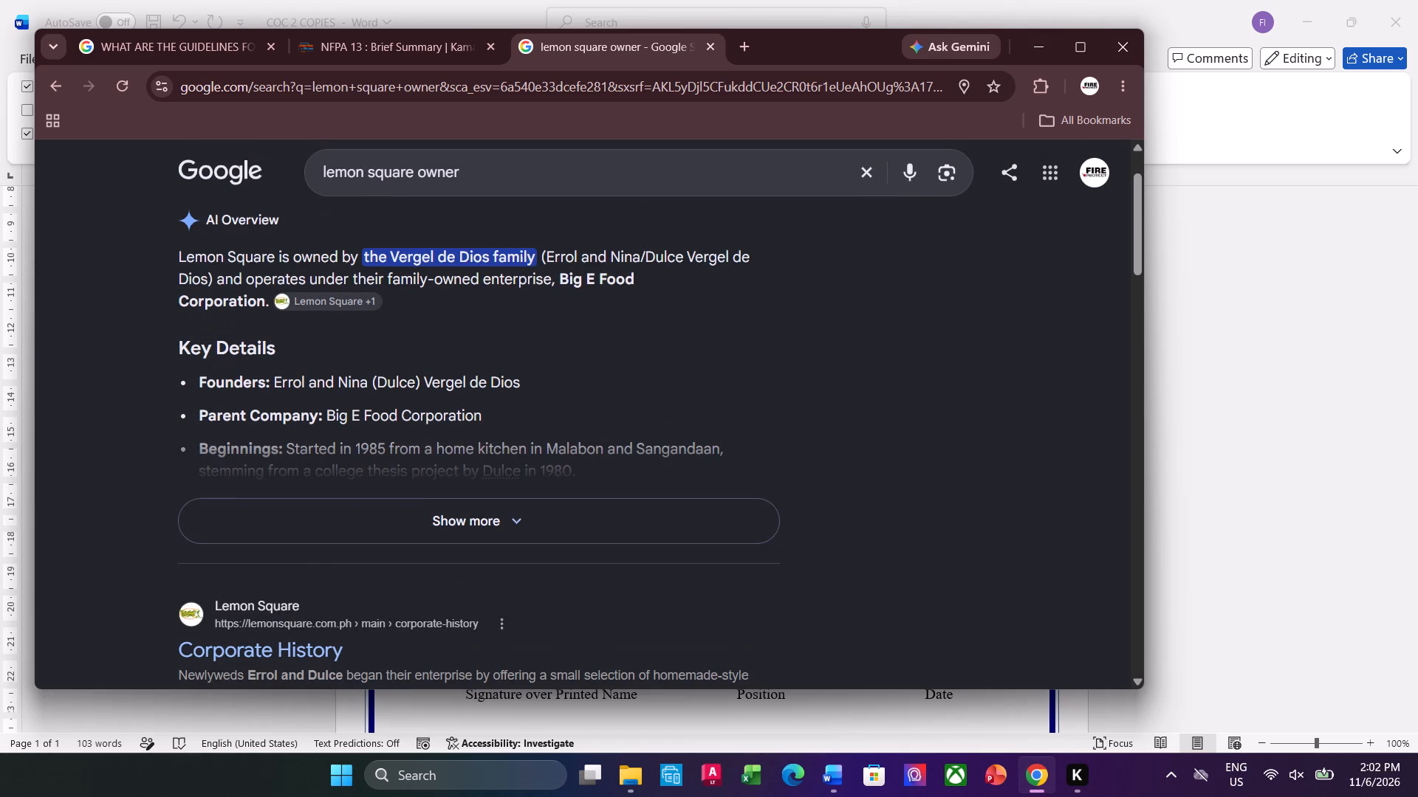
pyautogui.click(528, 531)
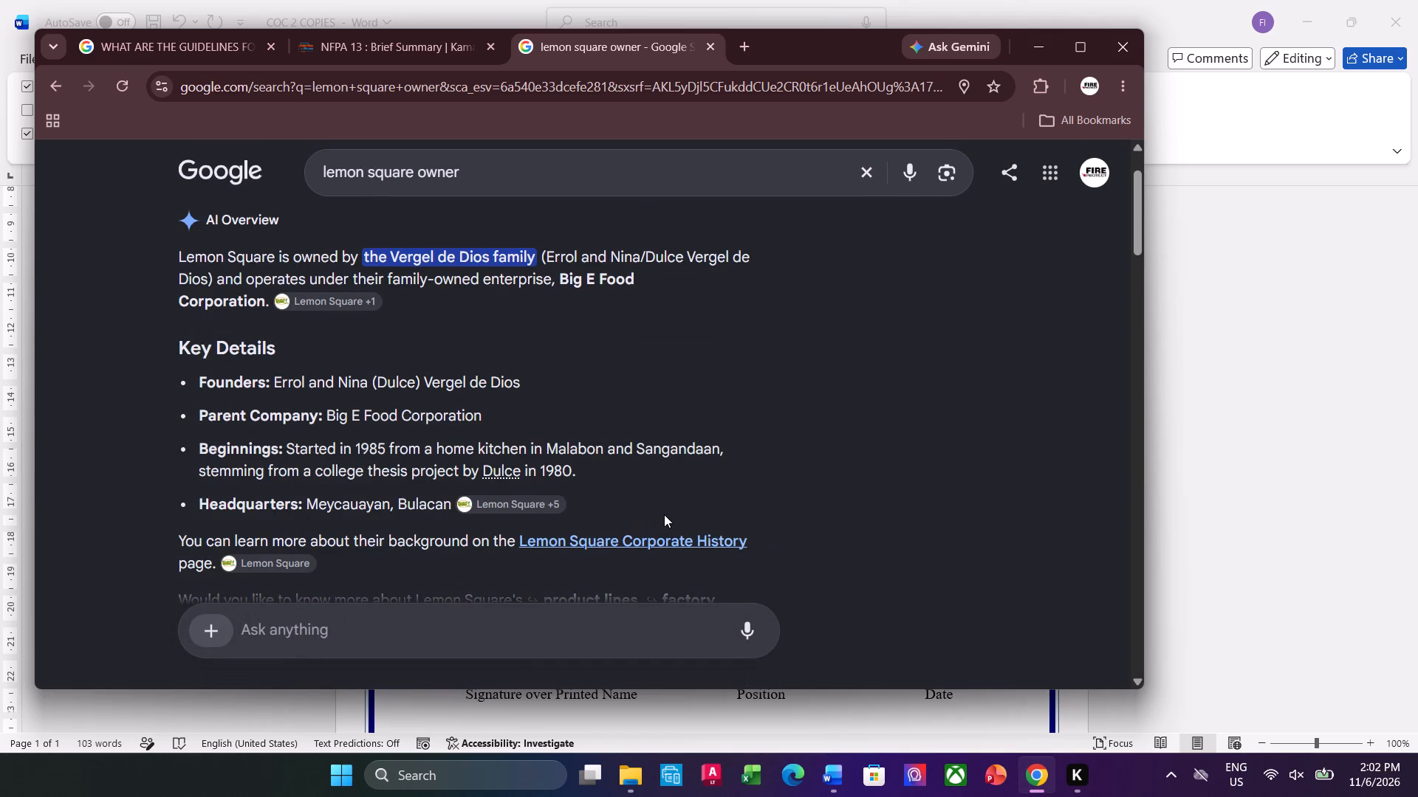
pyautogui.scroll(-2, 664, 514)
pyautogui.scroll(2, 664, 514)
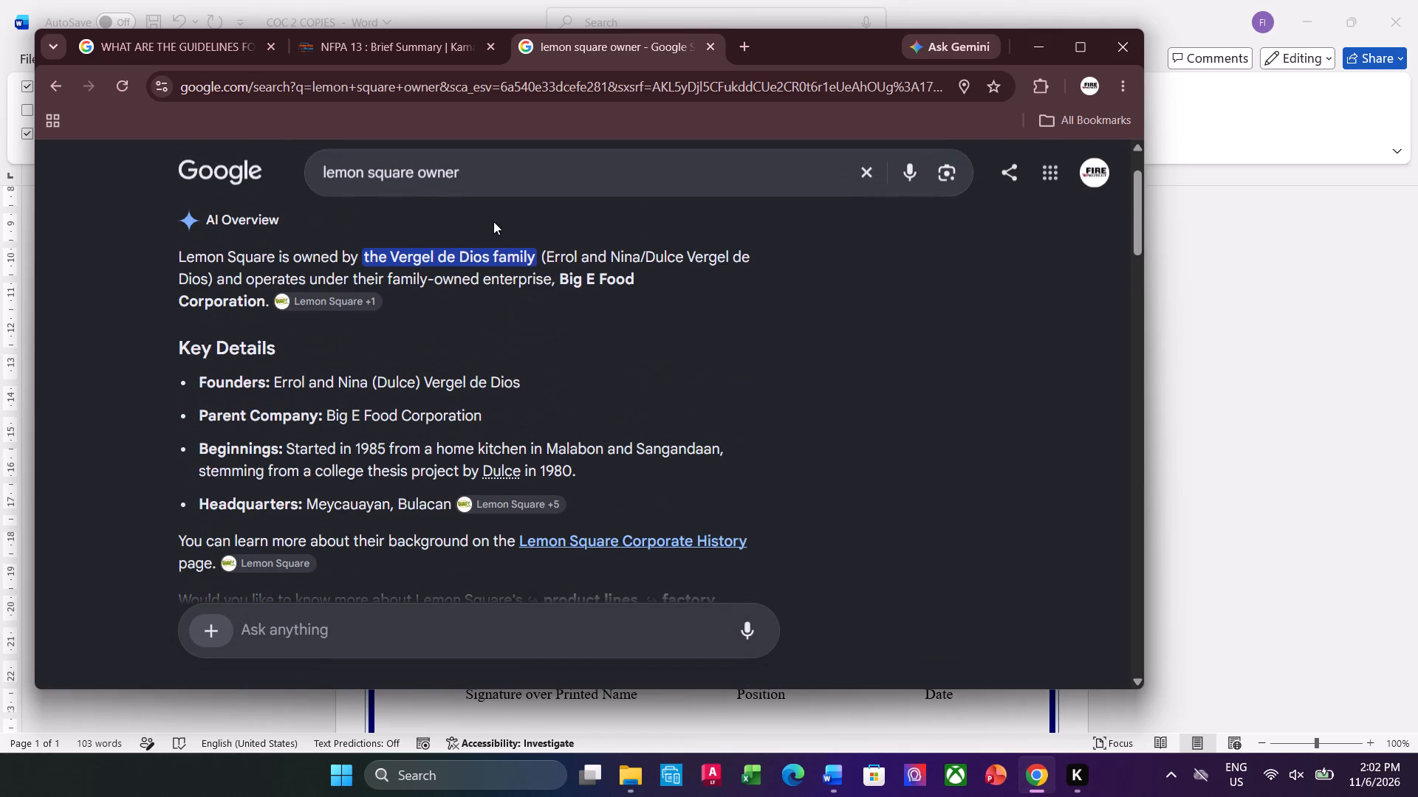
# Add the person's name in front of the "lemon square owner" query, search again, and read the expanded overview and its sources.
pyautogui.click(328, 173)
pyautogui.press('Left')
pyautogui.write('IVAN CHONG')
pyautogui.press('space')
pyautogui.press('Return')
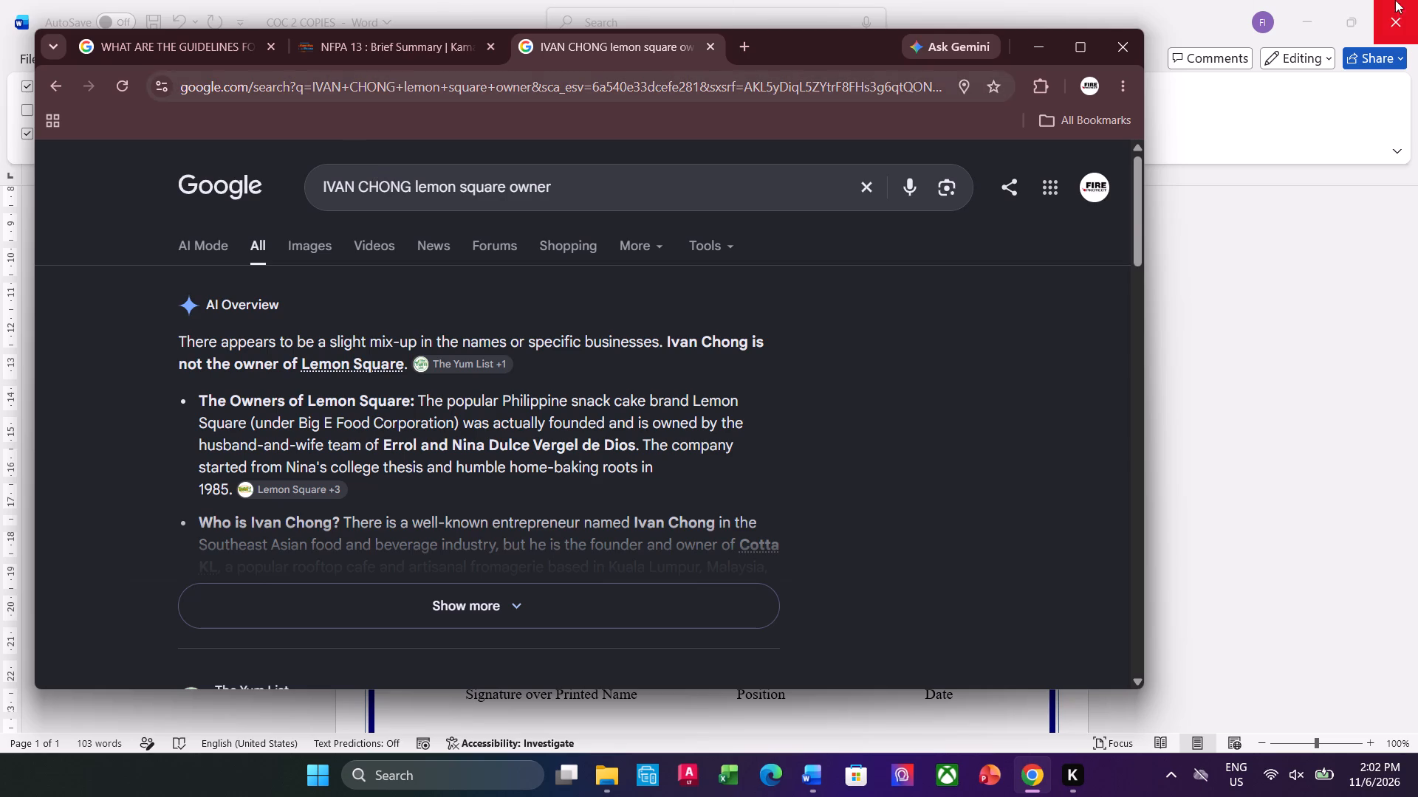
pyautogui.scroll(-2, 847, 448)
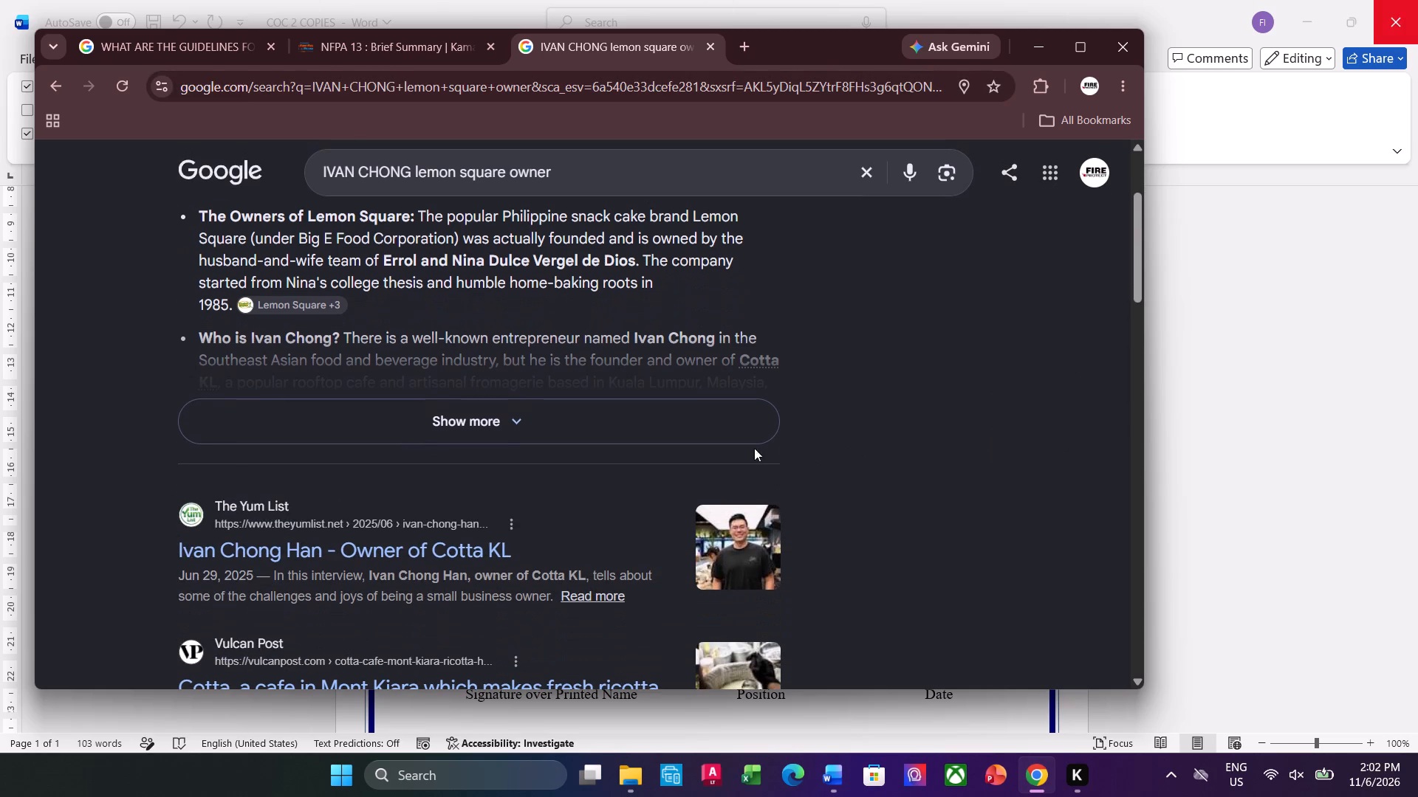
pyautogui.click(474, 424)
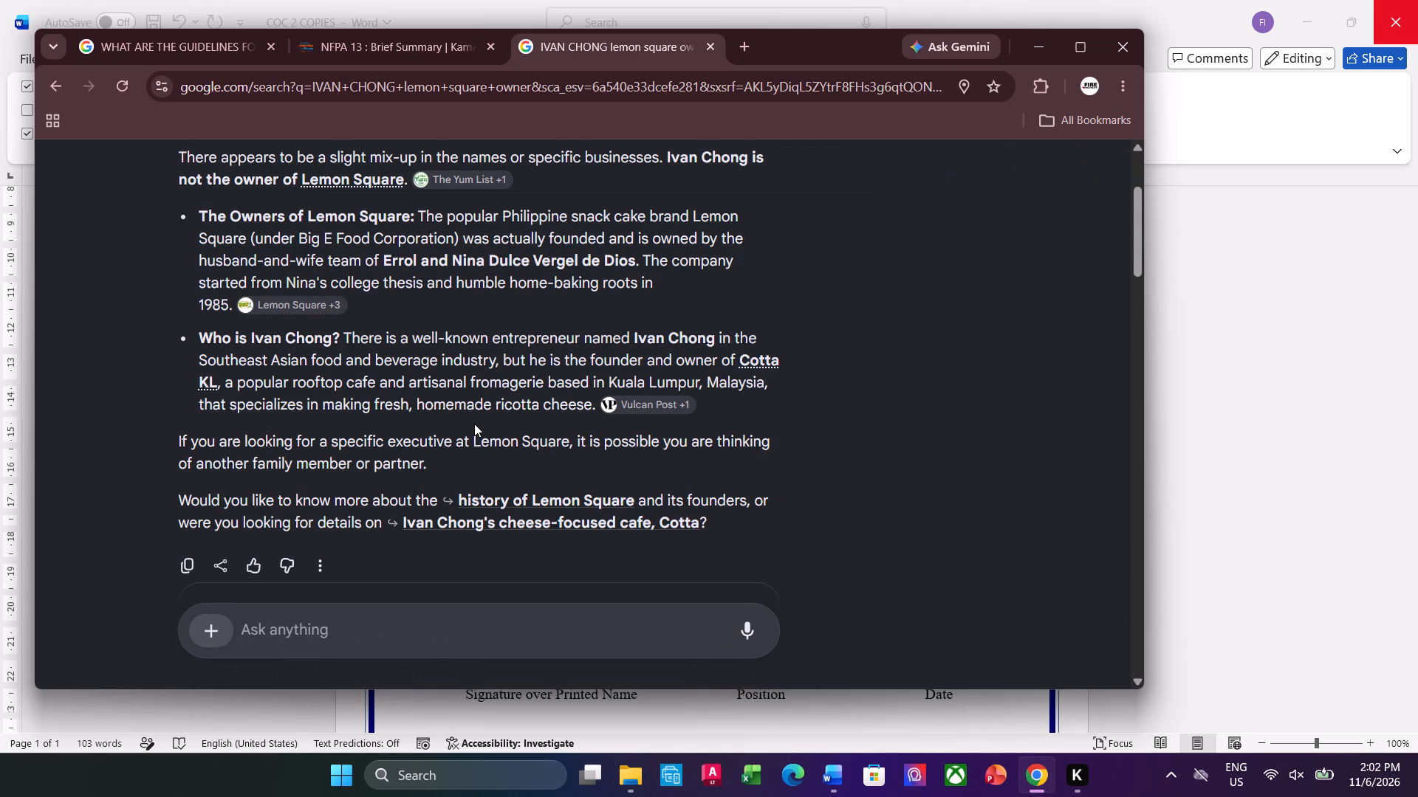
pyautogui.scroll(-1, 474, 424)
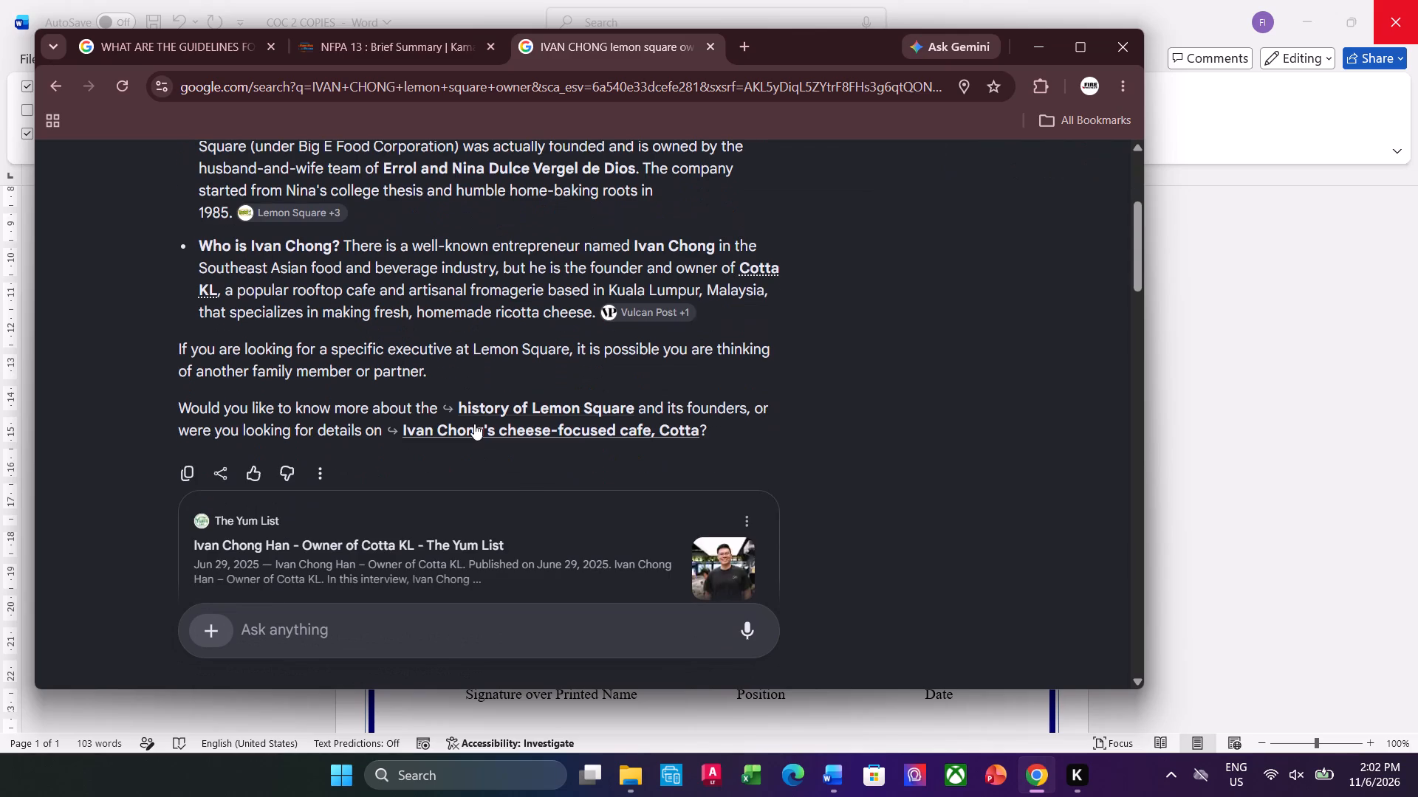
pyautogui.scroll(-1, 474, 424)
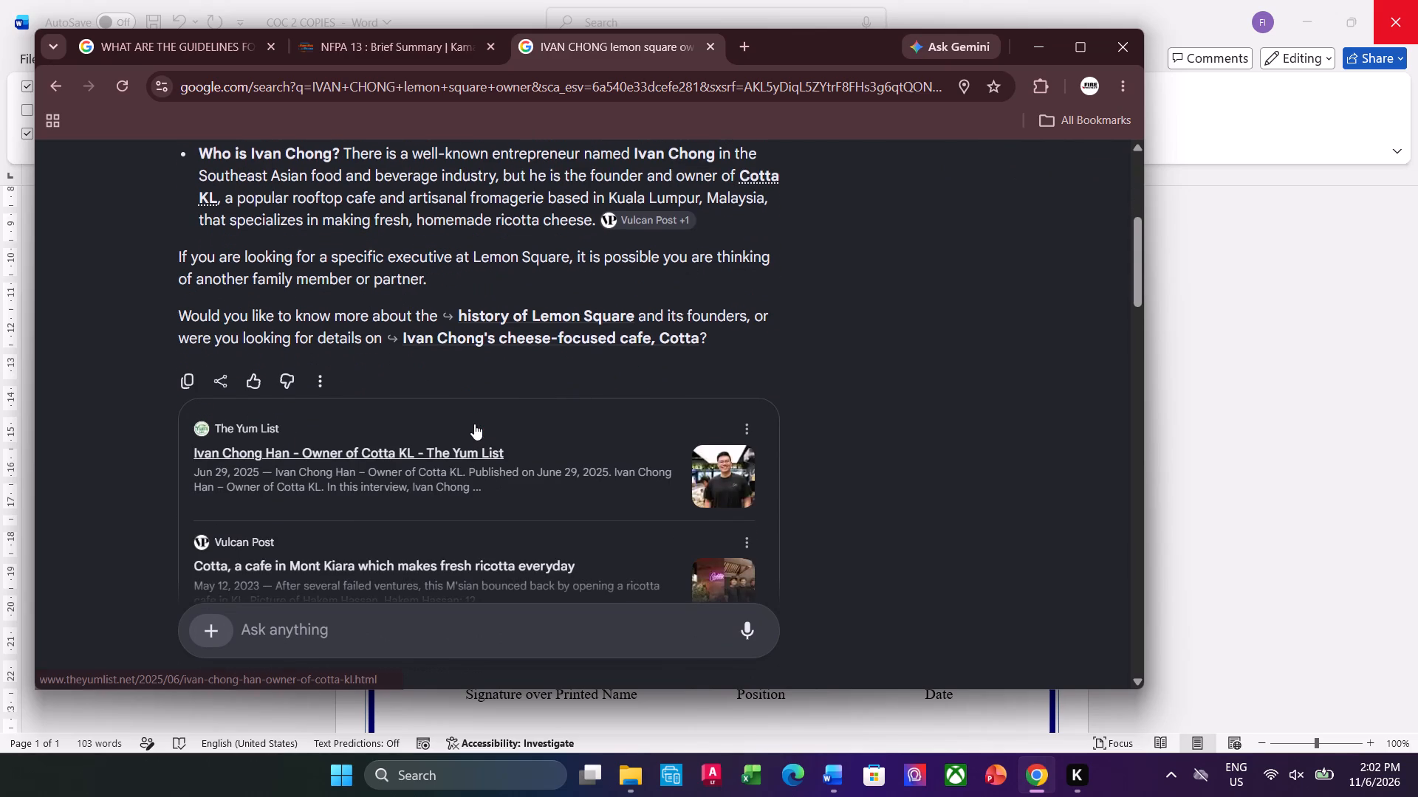
pyautogui.scroll(-1, 474, 424)
pyautogui.scroll(8, 474, 424)
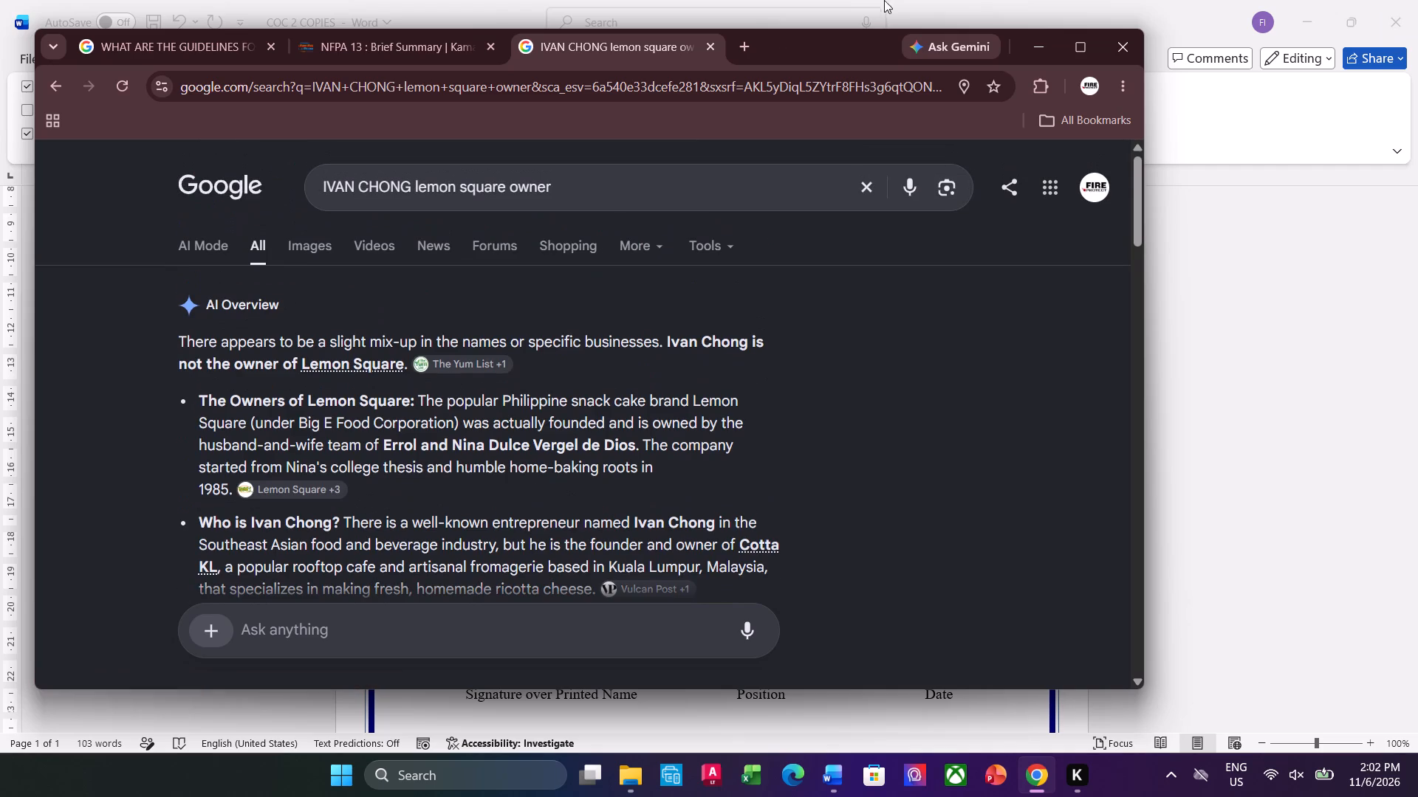
# Close the Lemon Square search tab and return to the COC 2 COPIES certificate in Word.
pyautogui.click(712, 54)
pyautogui.click(1270, 358)
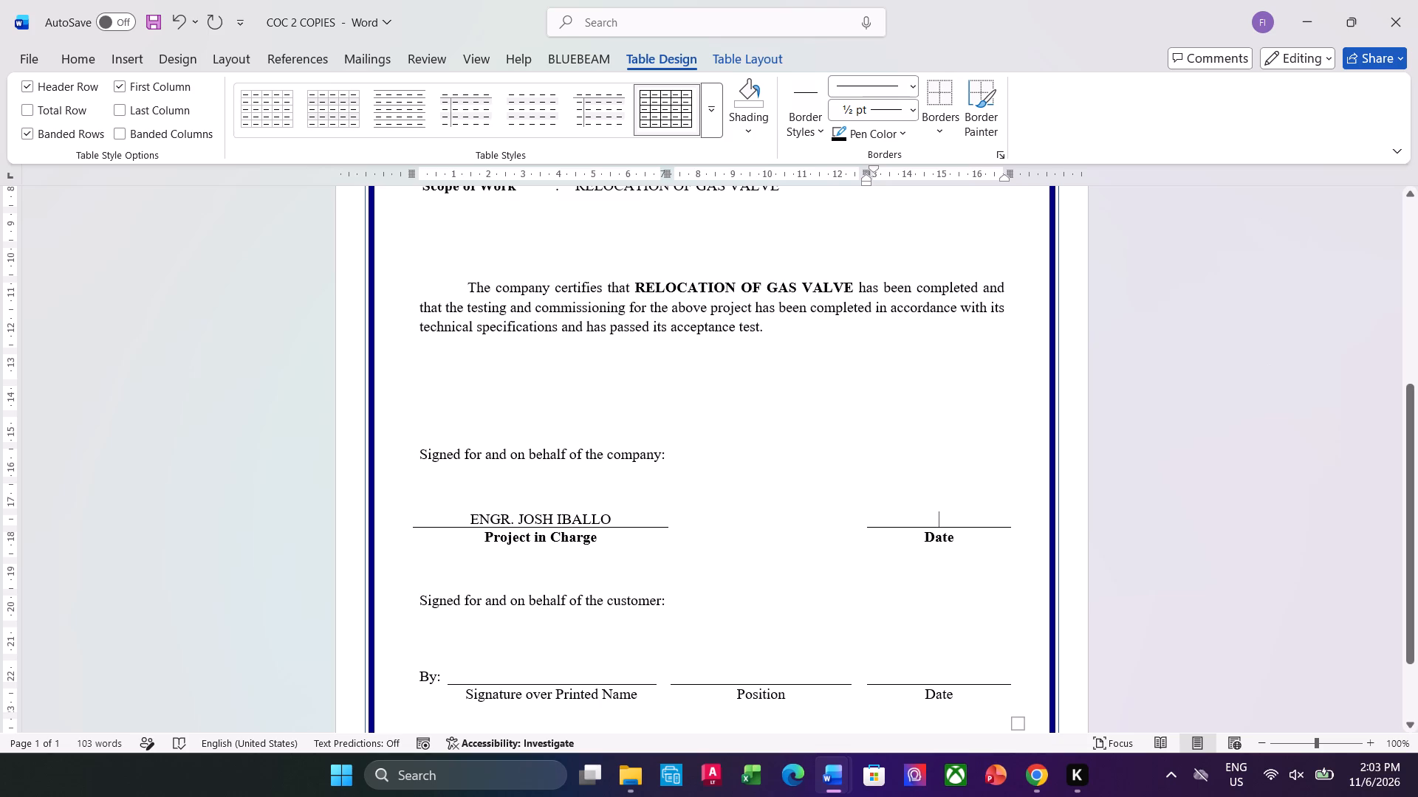
pyautogui.scroll(3, 619, 692)
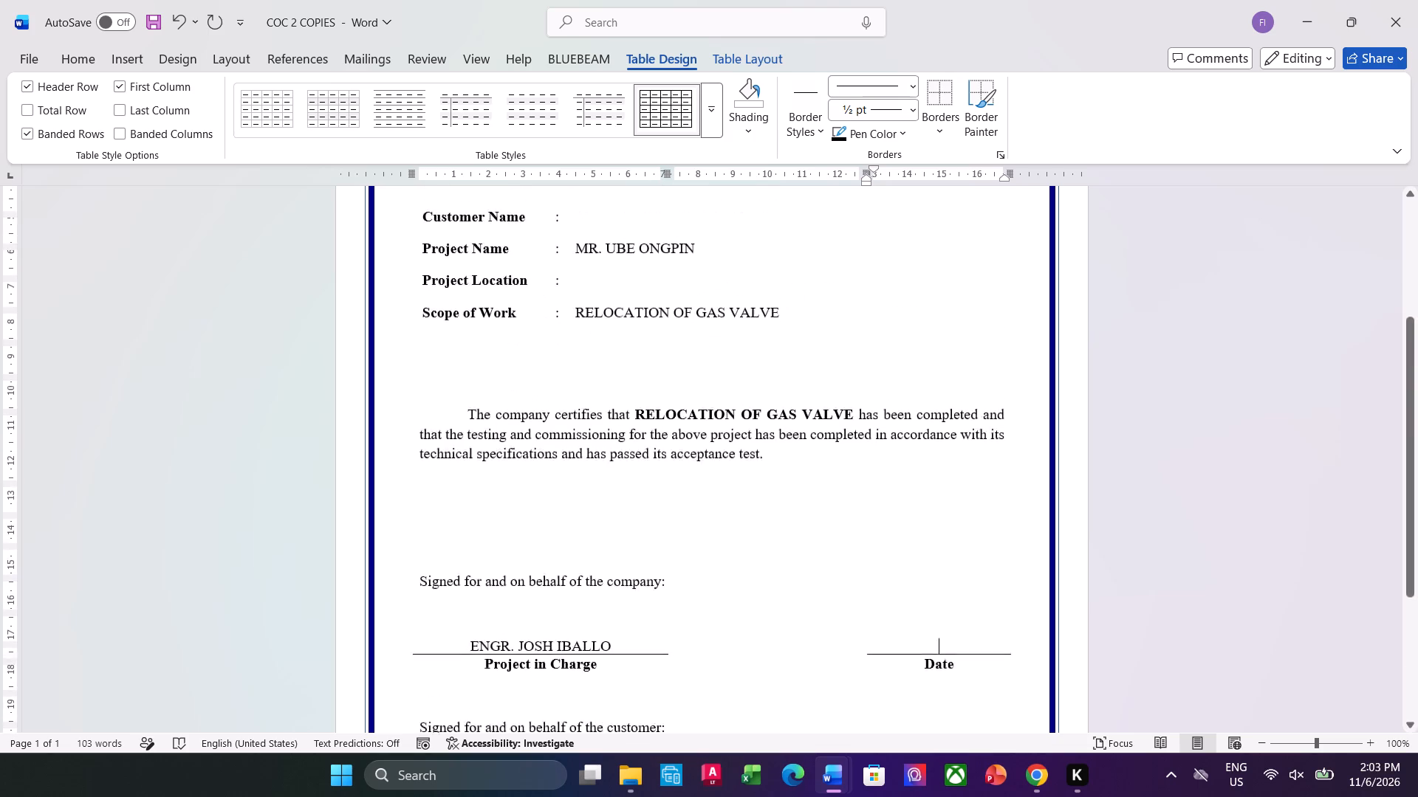
pyautogui.scroll(-6, 619, 692)
pyautogui.scroll(7, 619, 692)
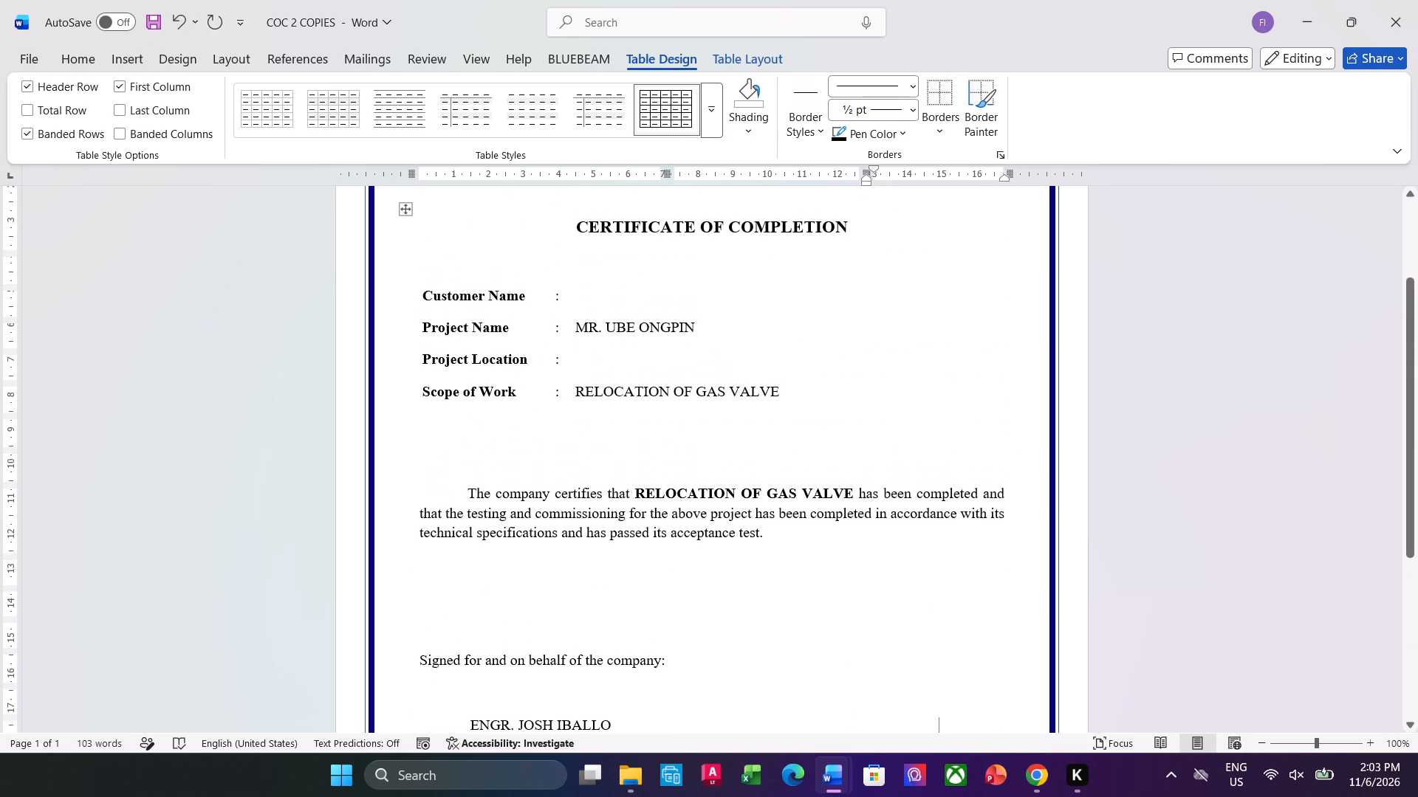
pyautogui.click(615, 355)
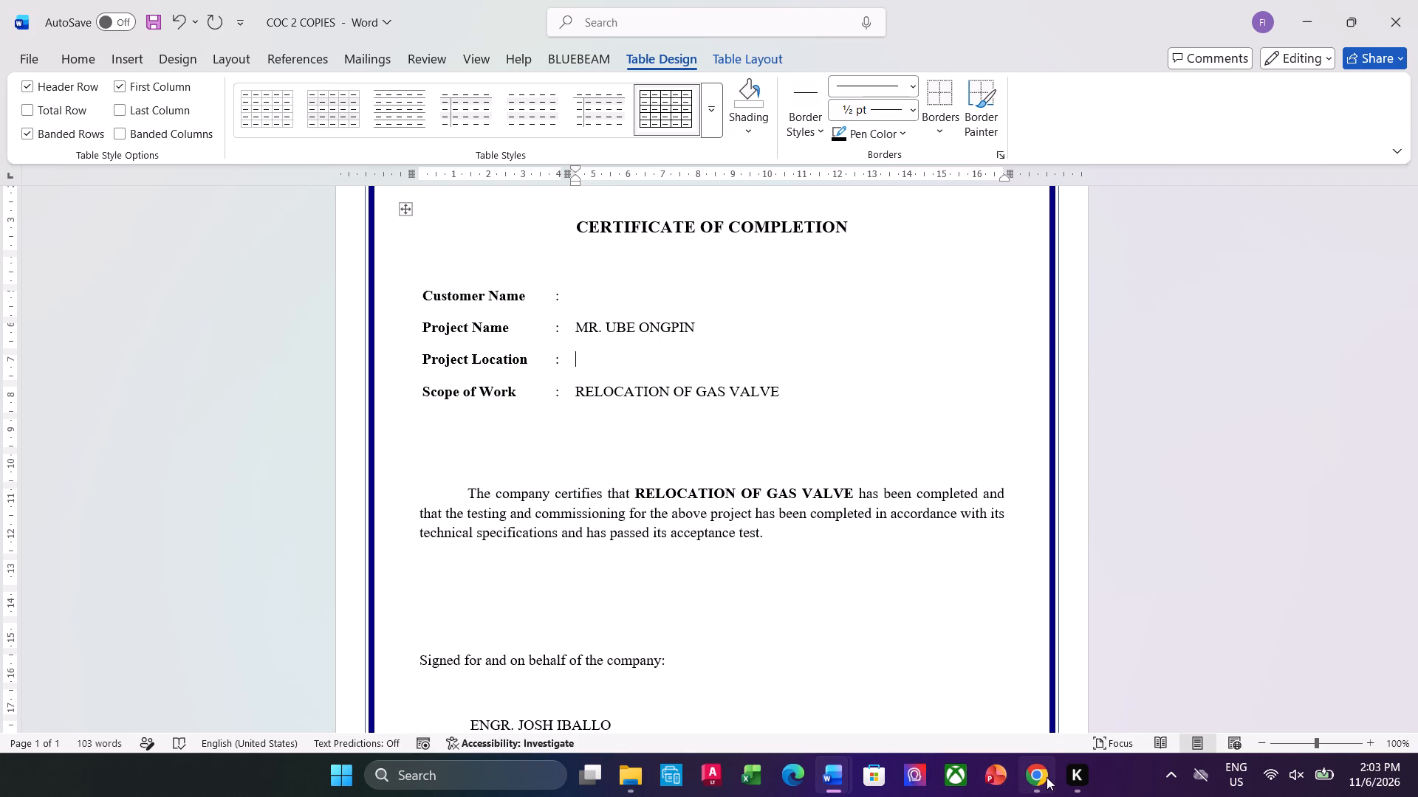
pyautogui.click(1064, 691)
pyautogui.click(637, 80)
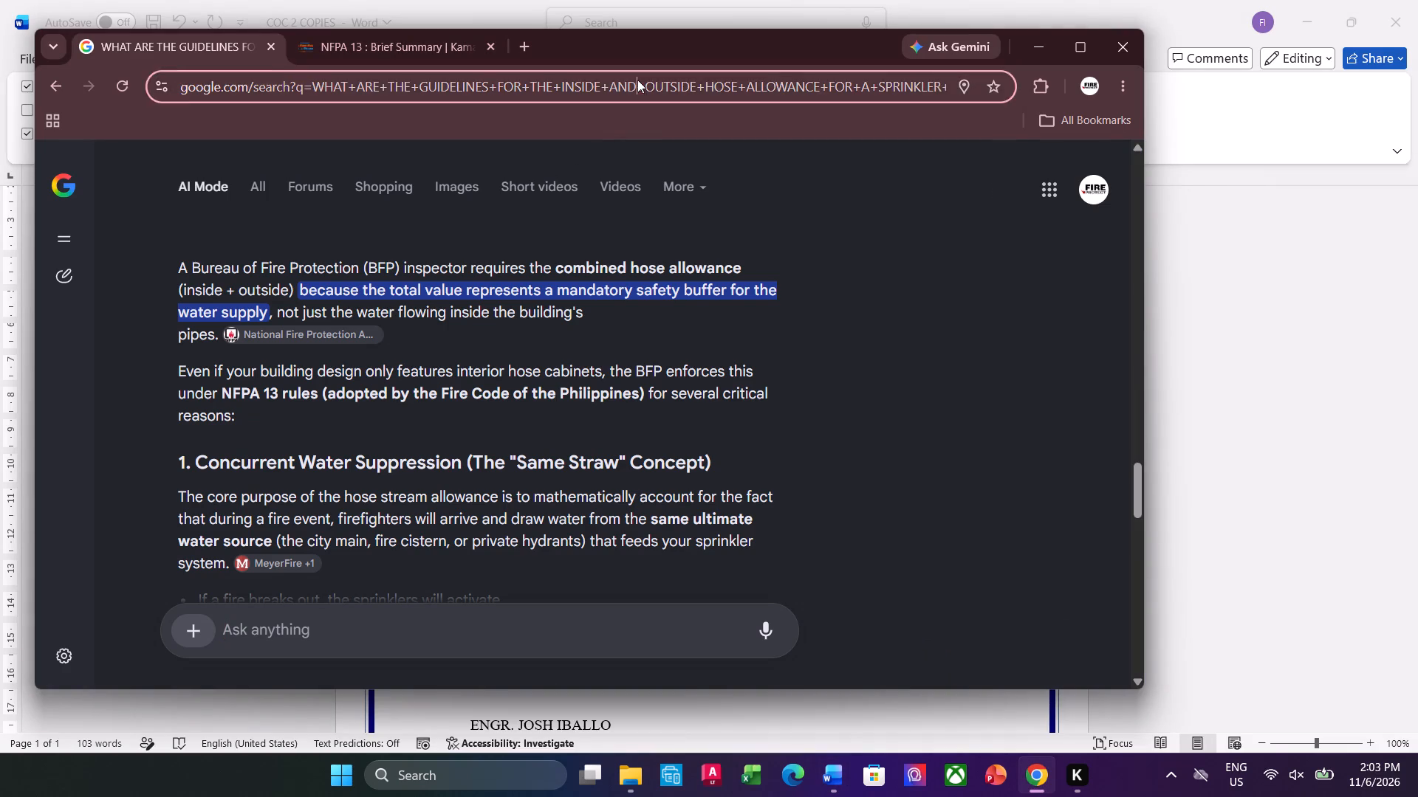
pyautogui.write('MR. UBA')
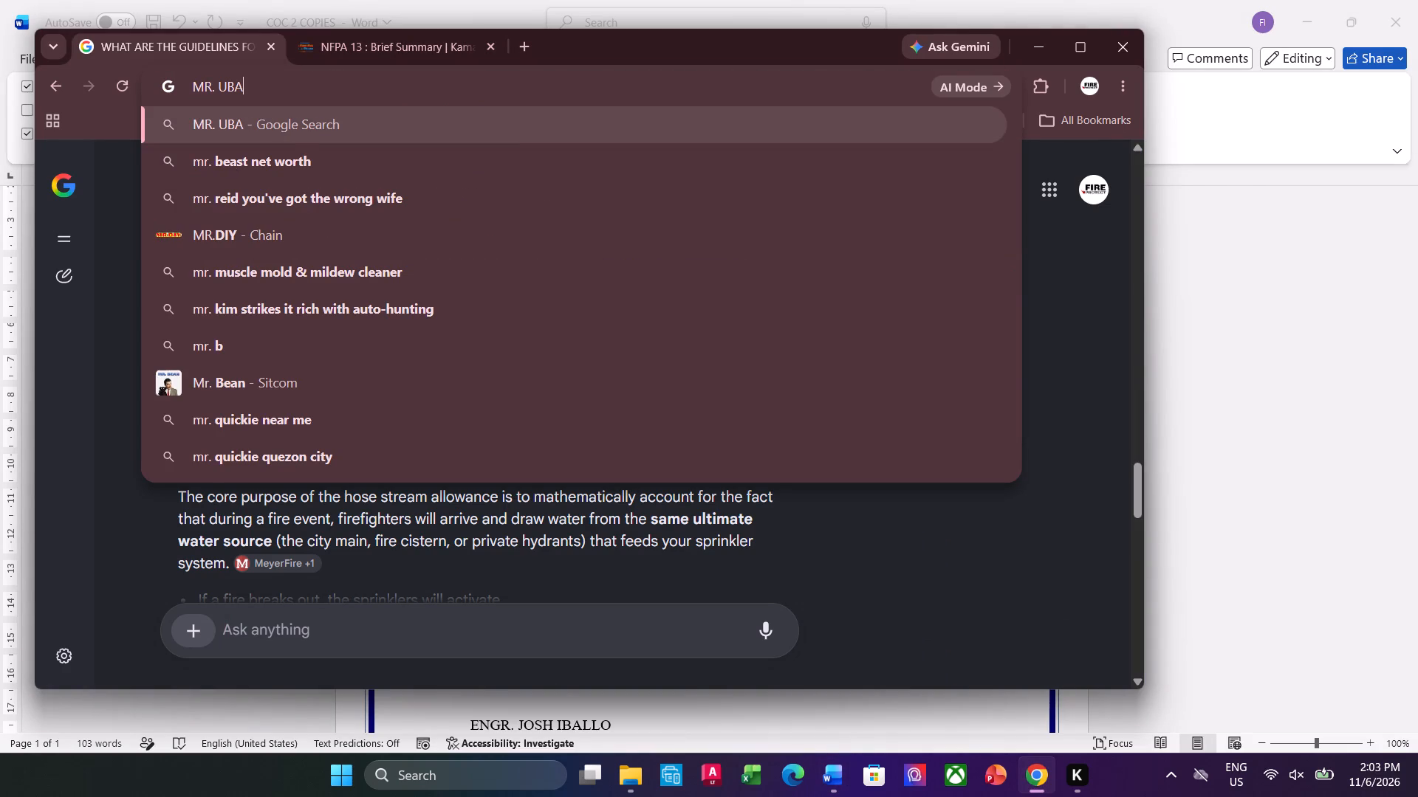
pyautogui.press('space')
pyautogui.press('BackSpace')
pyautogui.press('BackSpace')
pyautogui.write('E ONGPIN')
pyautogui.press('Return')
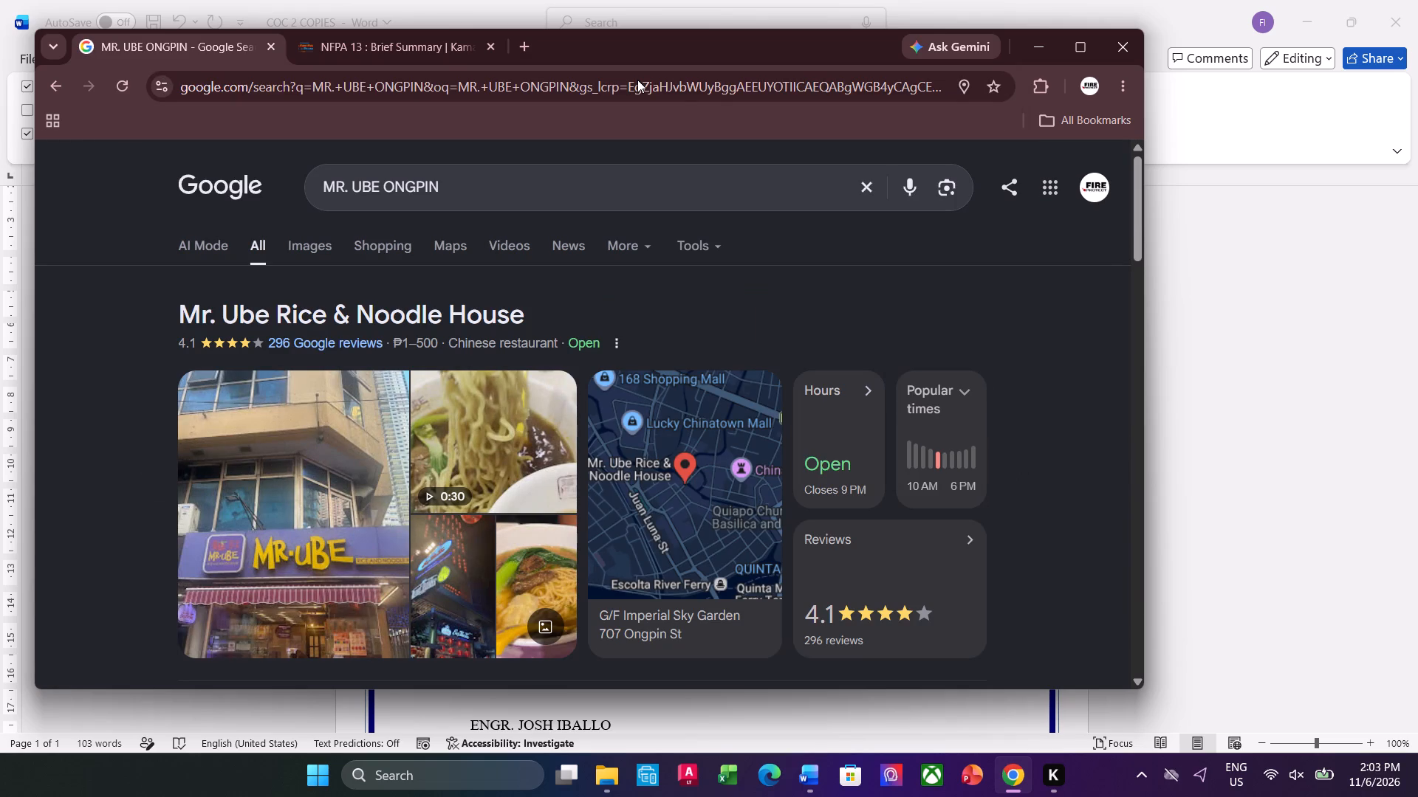
pyautogui.scroll(-1, 699, 291)
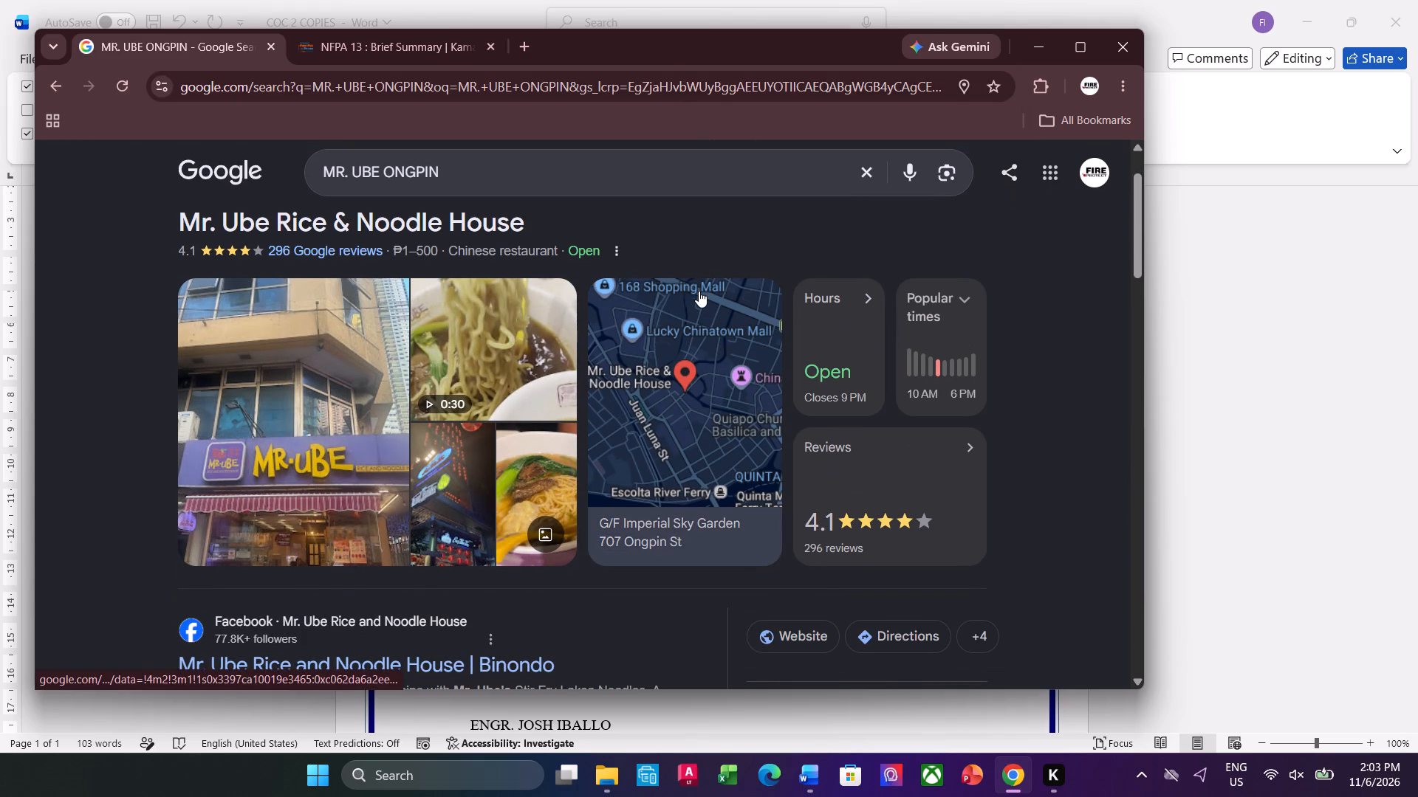
# Return to the Word certificate and fill in the Customer Name with "MR. UBE RICE AND NOODLE".
pyautogui.click(1330, 427)
pyautogui.click(568, 291)
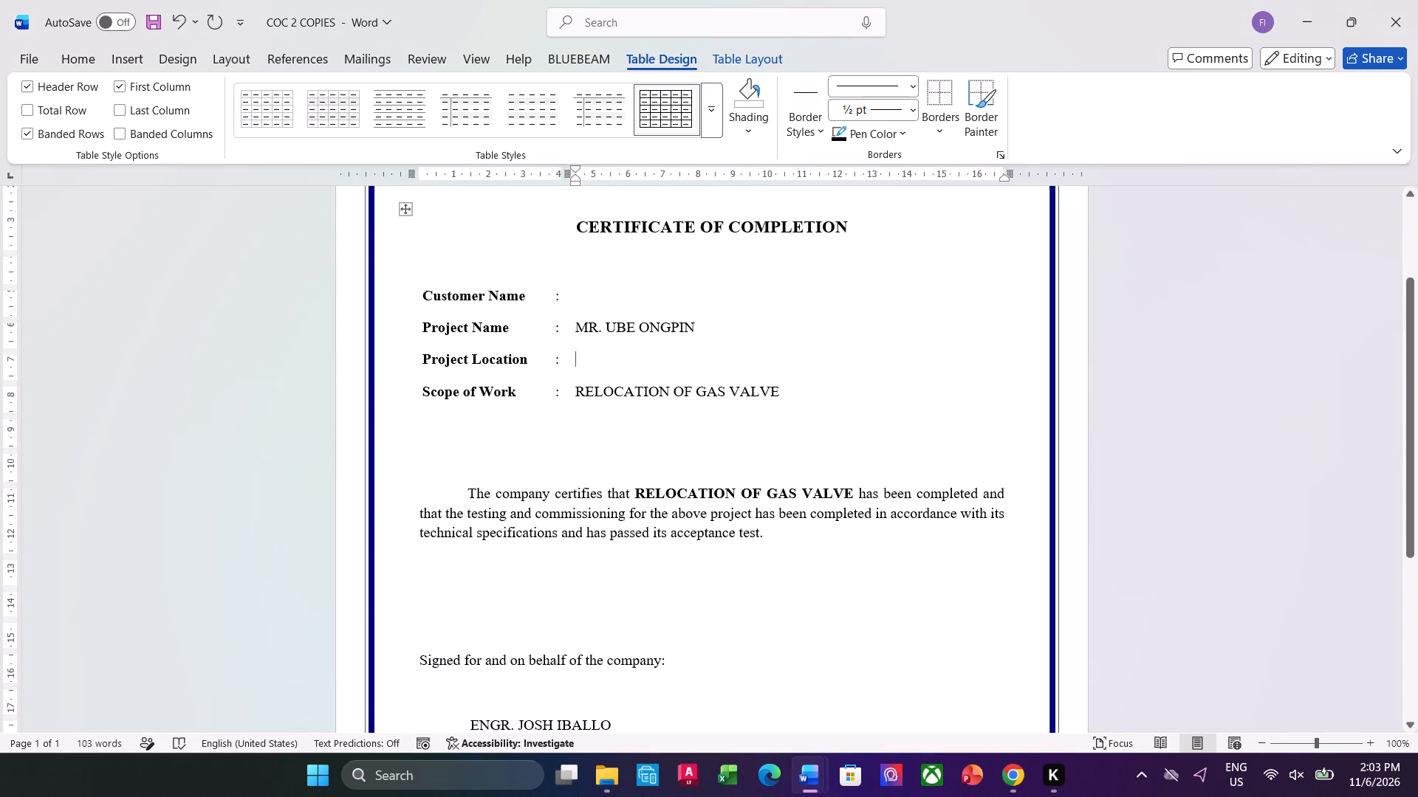
pyautogui.click(599, 292)
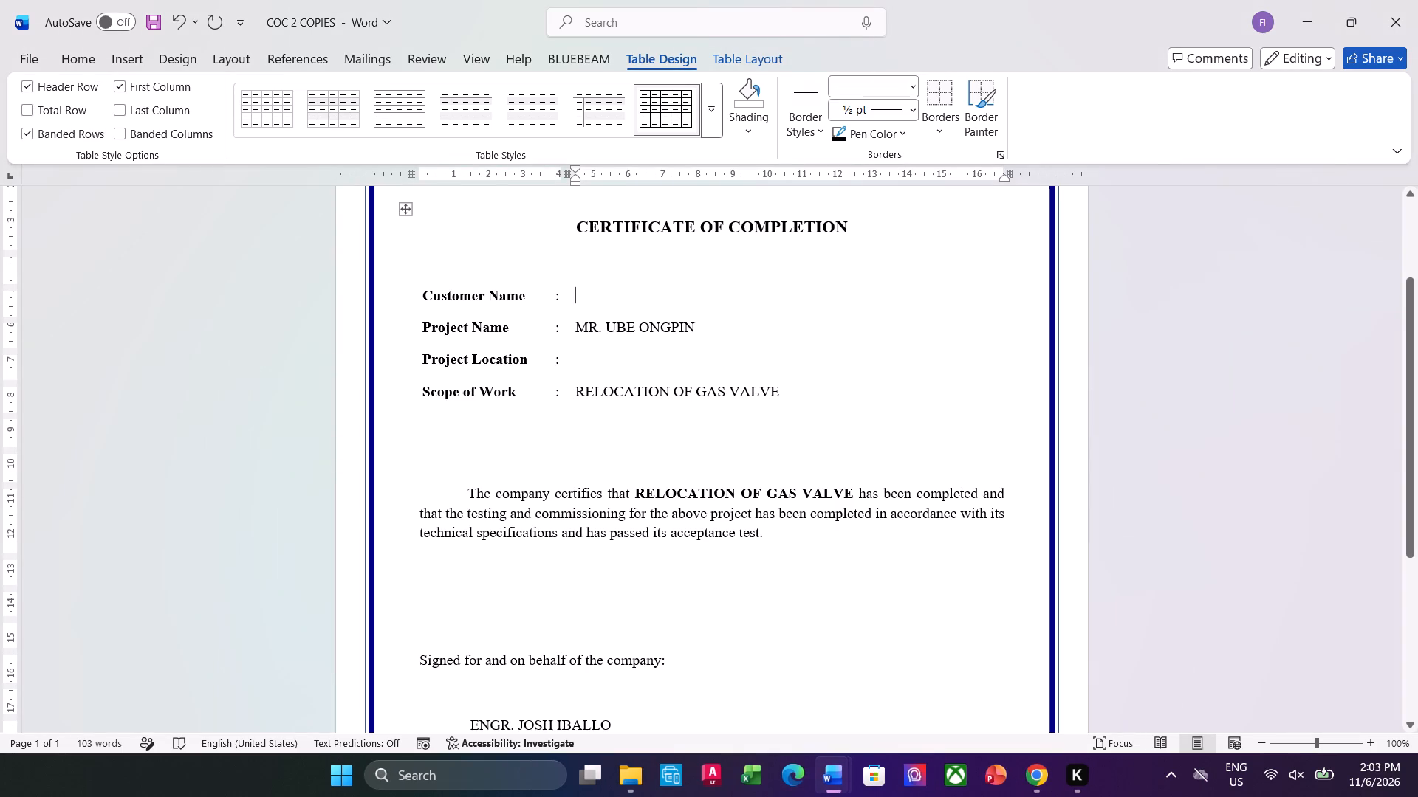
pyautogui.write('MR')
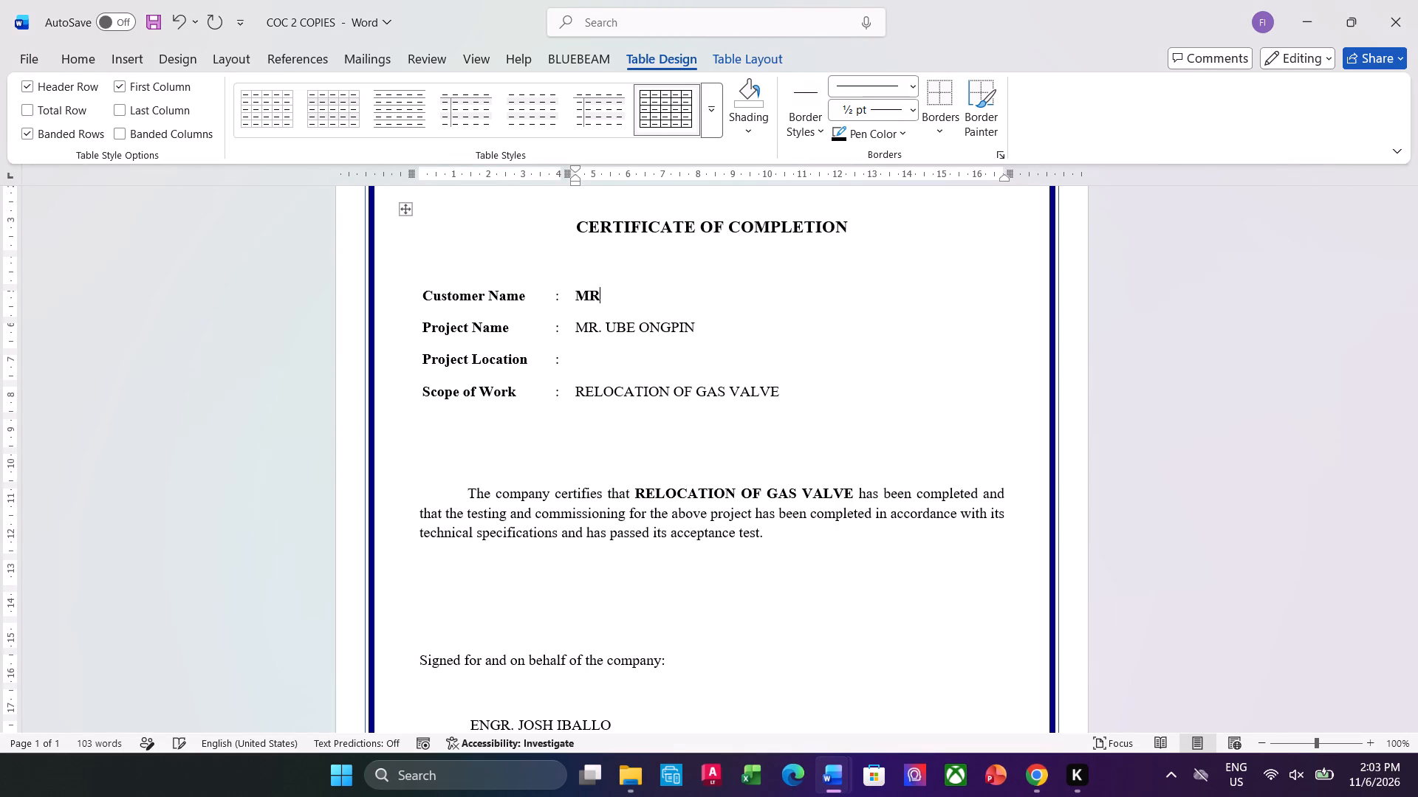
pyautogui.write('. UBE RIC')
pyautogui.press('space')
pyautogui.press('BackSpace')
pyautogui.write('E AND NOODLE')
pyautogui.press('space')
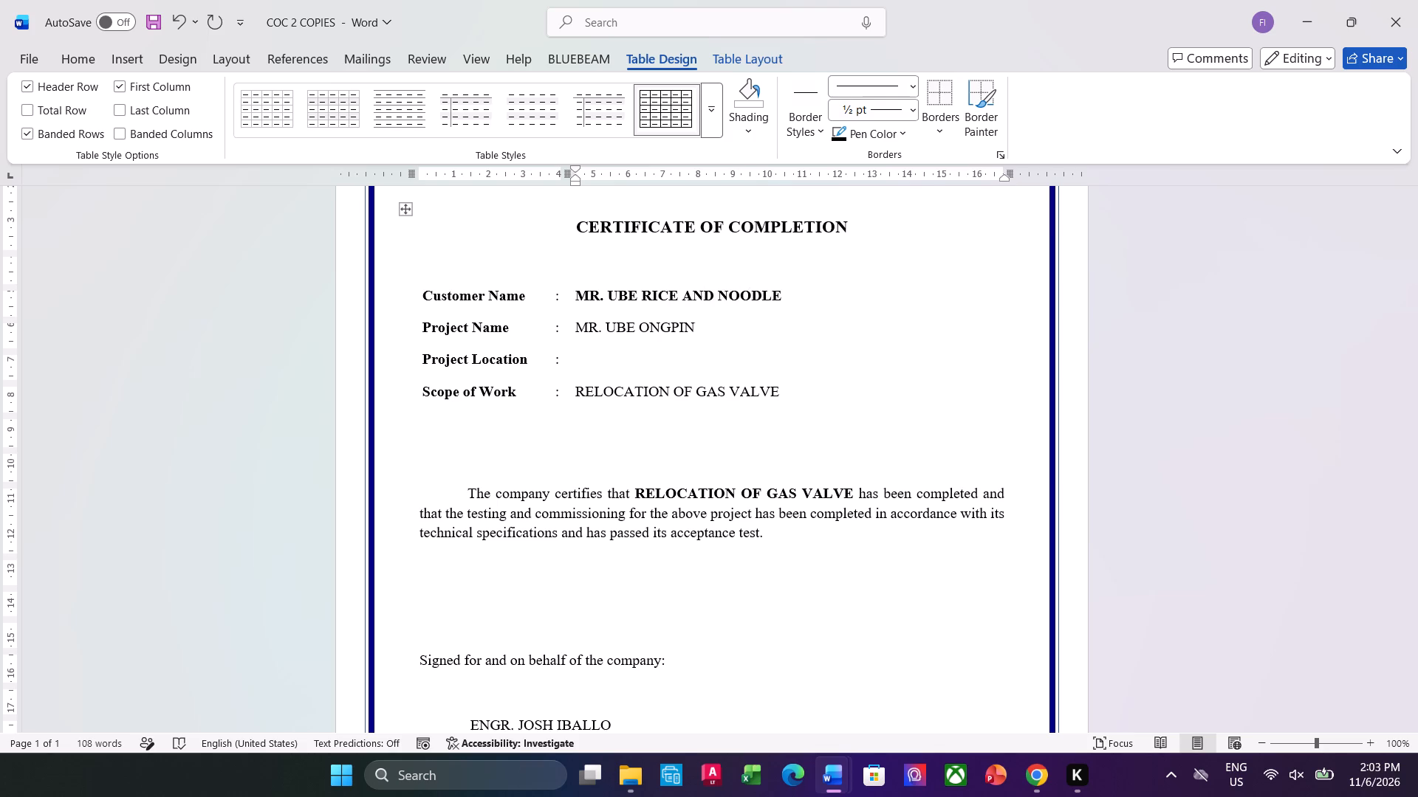
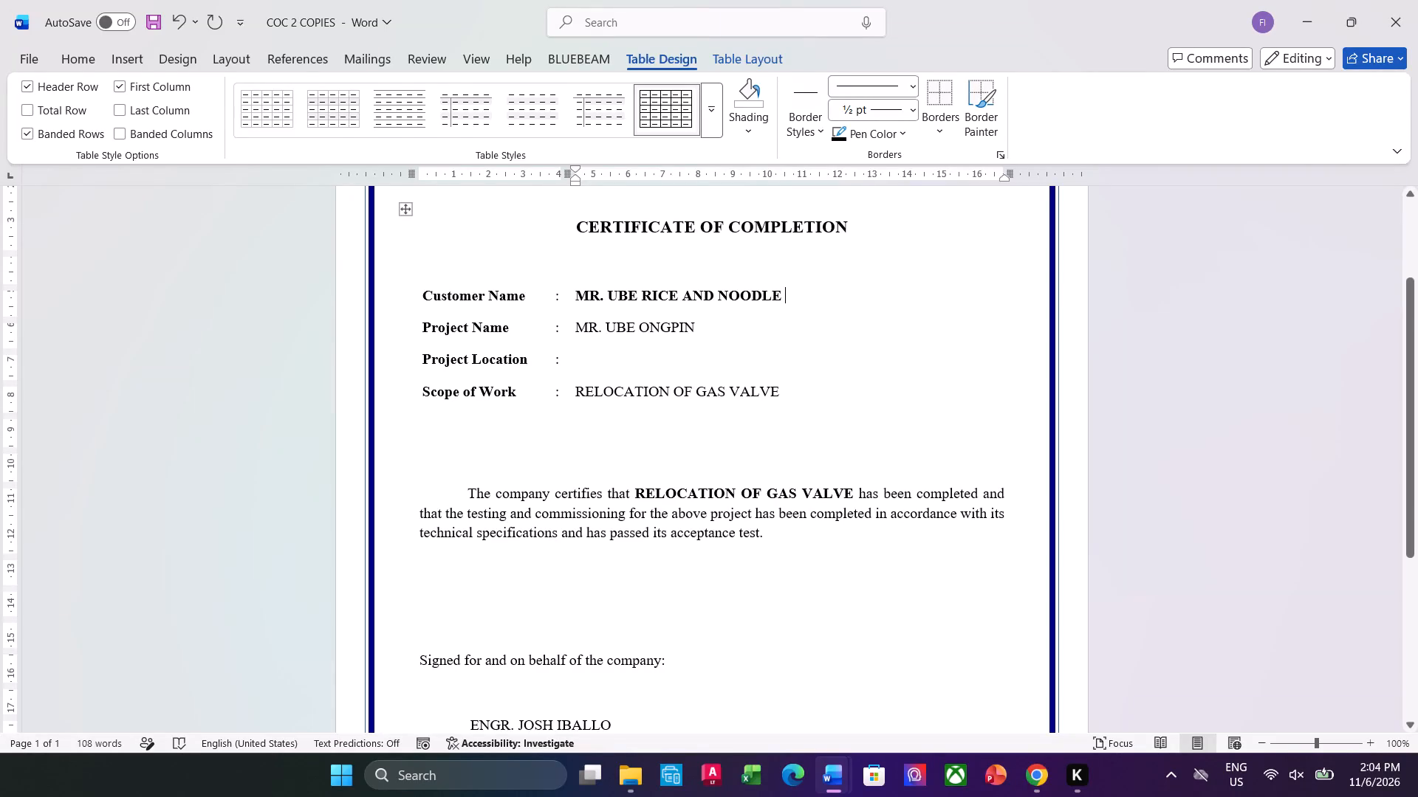
# Check the restaurant's full name in the Chrome search results and finish the certificate's Customer Name with HOUSE.
pyautogui.hotkey('alt', 'Tab')
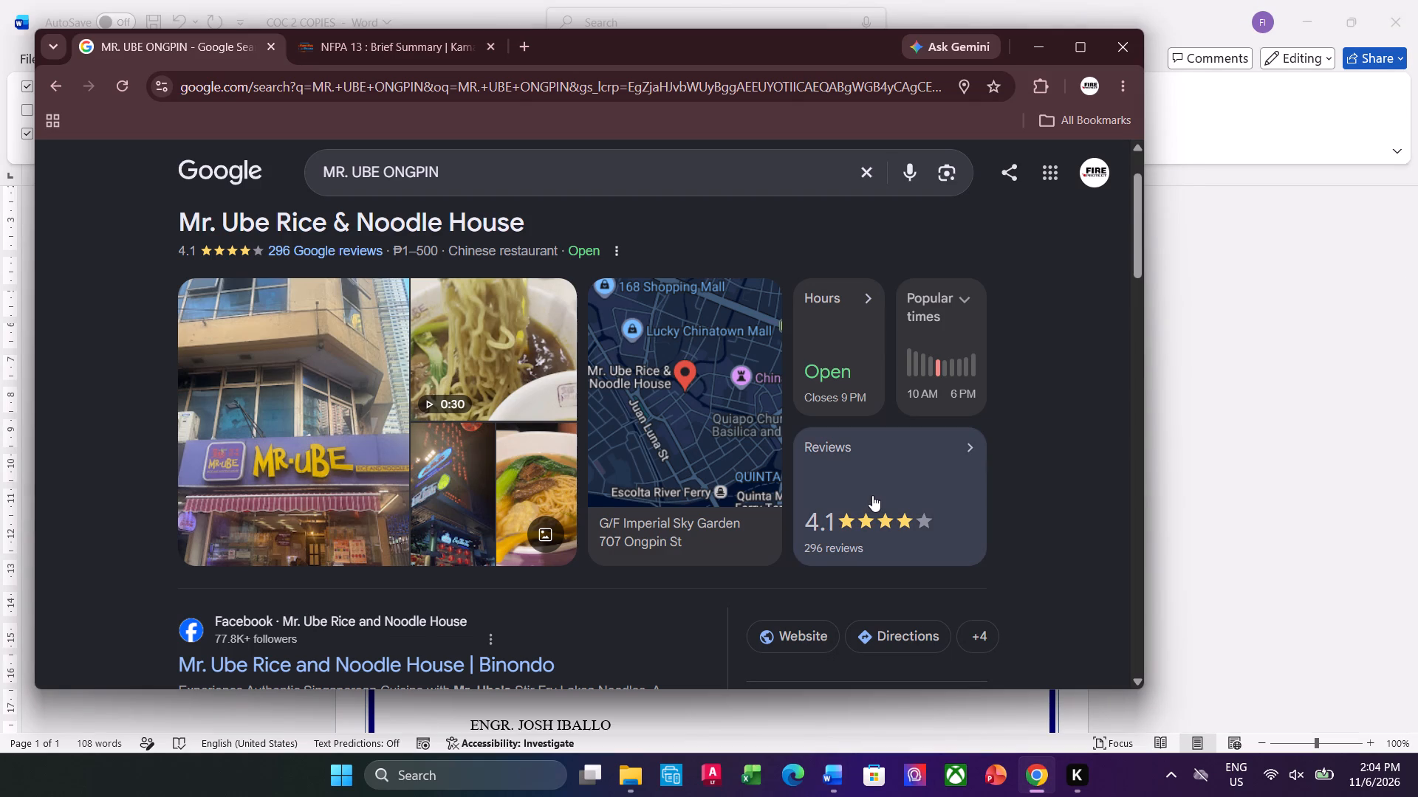
pyautogui.hotkey('alt', 'Tab')
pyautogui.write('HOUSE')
# Look up the restaurant's address in the Chrome search results and fill in the certificate's Project Location as ONGPIN ST., BINONDO, MANILA.
pyautogui.click(645, 353)
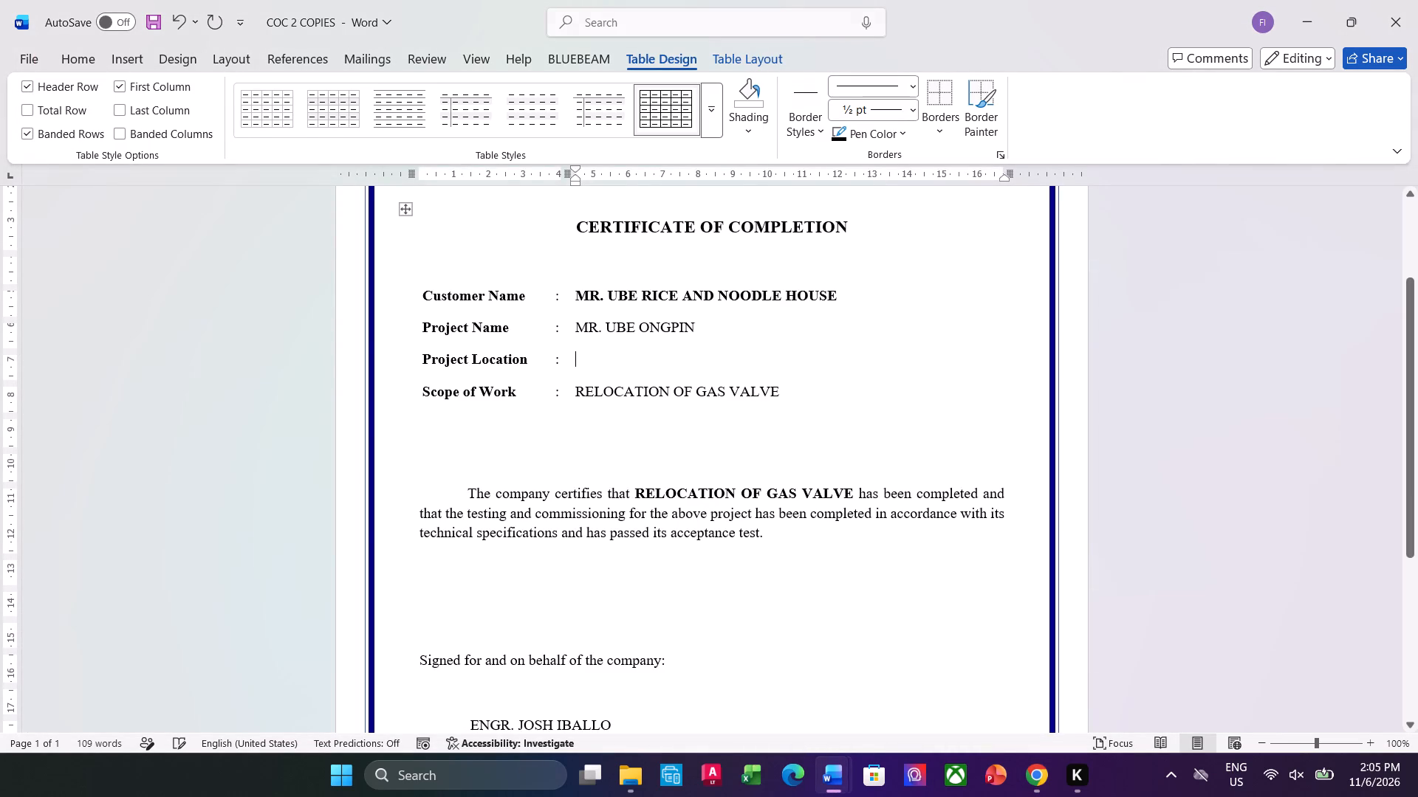
pyautogui.hotkey('alt', 'Tab')
pyautogui.scroll(-3, 659, 415)
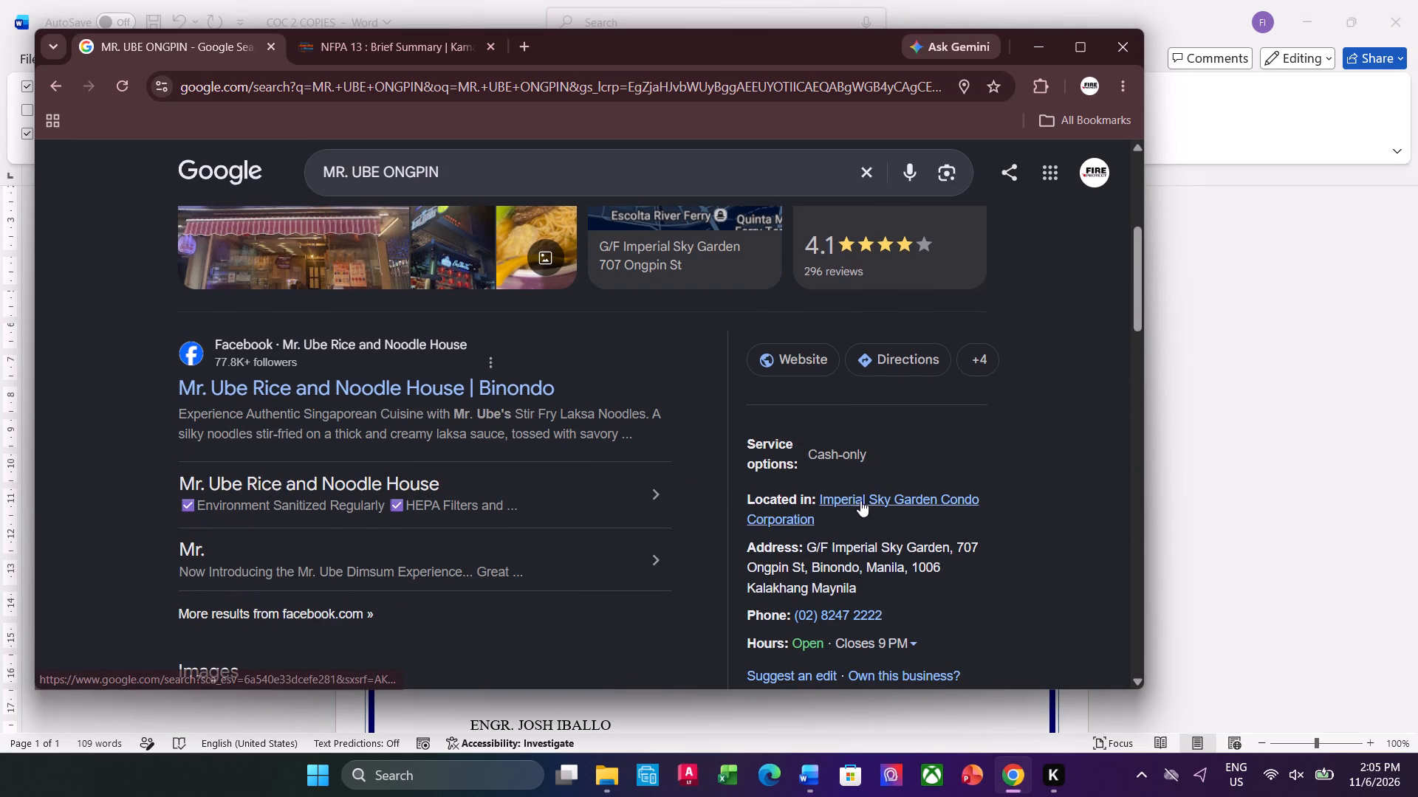
pyautogui.scroll(2, 868, 558)
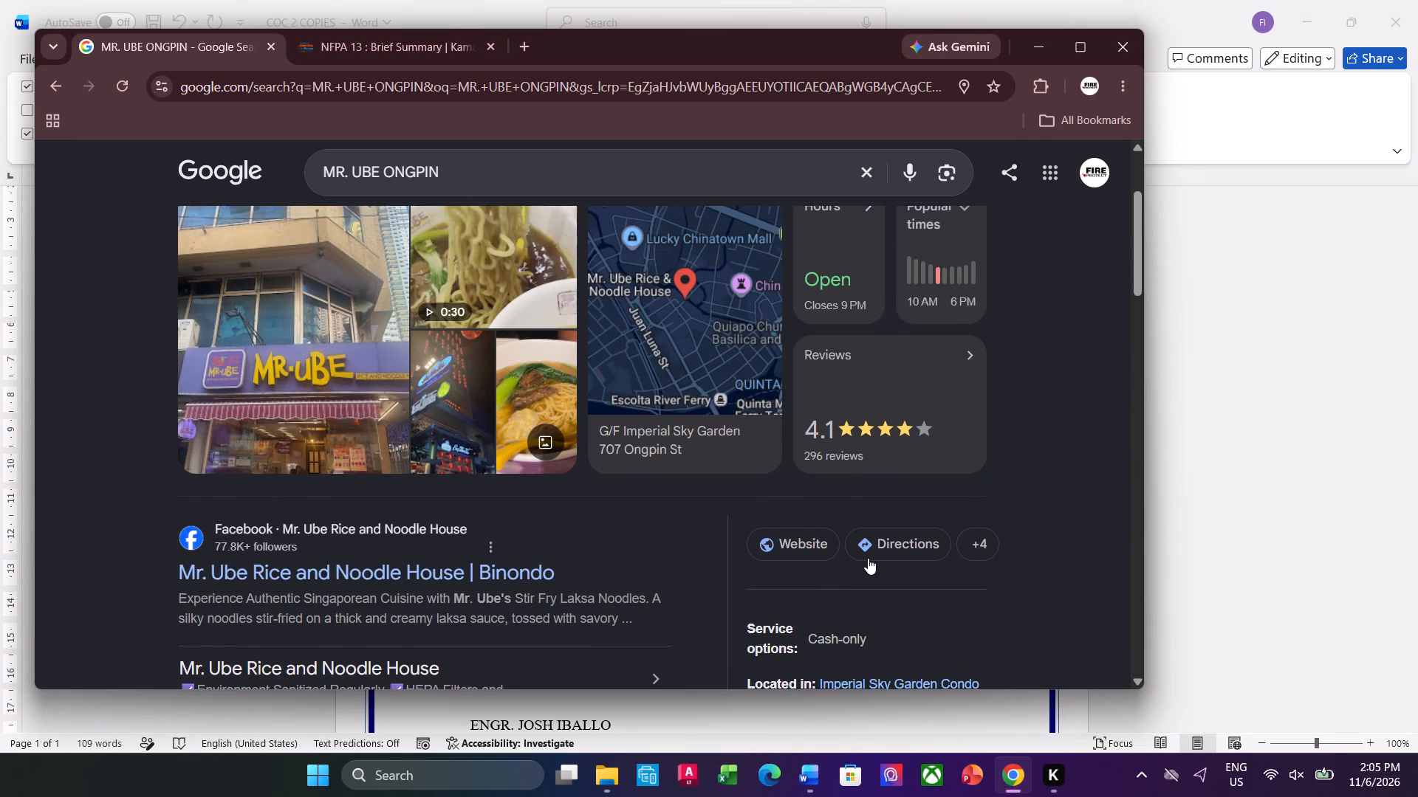
pyautogui.scroll(1, 868, 558)
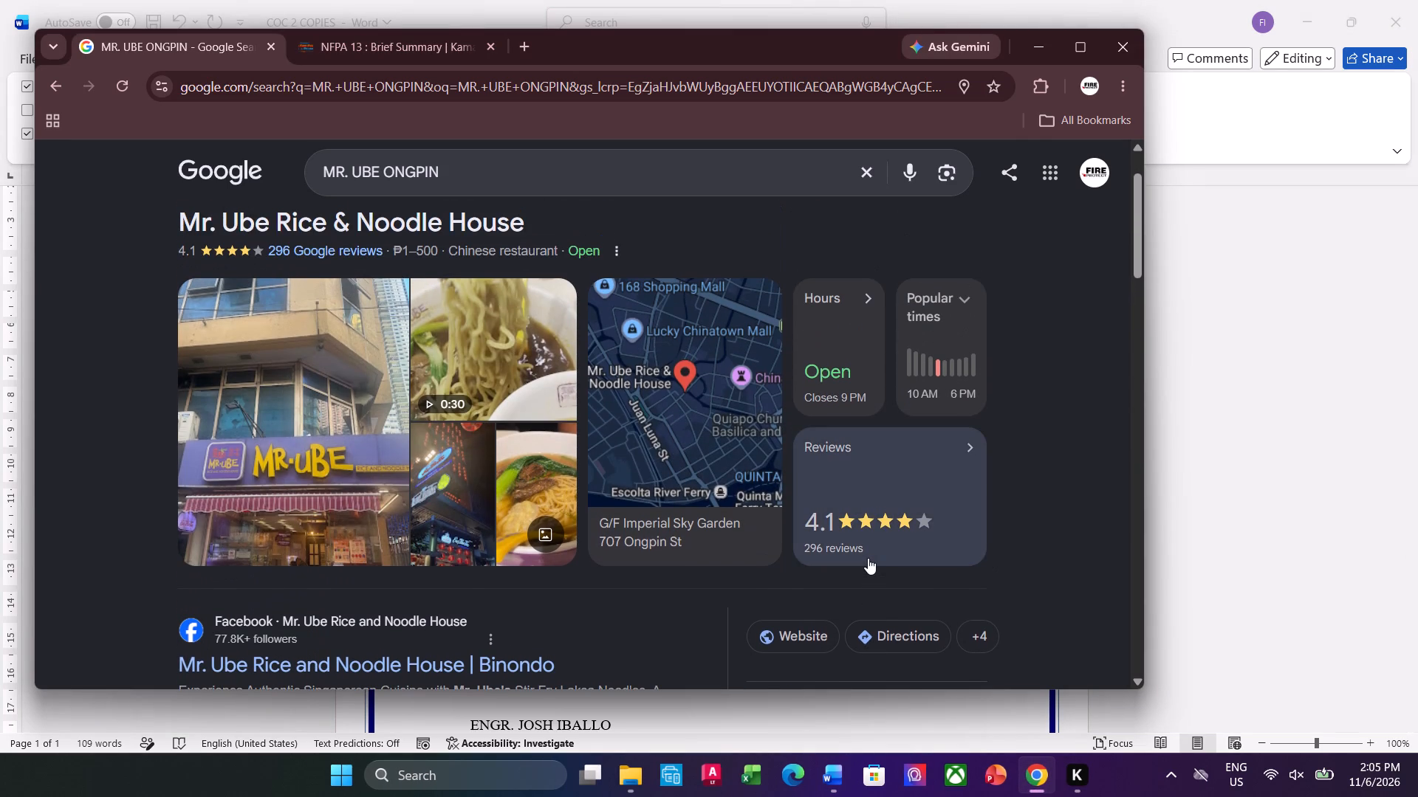
pyautogui.scroll(-4, 868, 558)
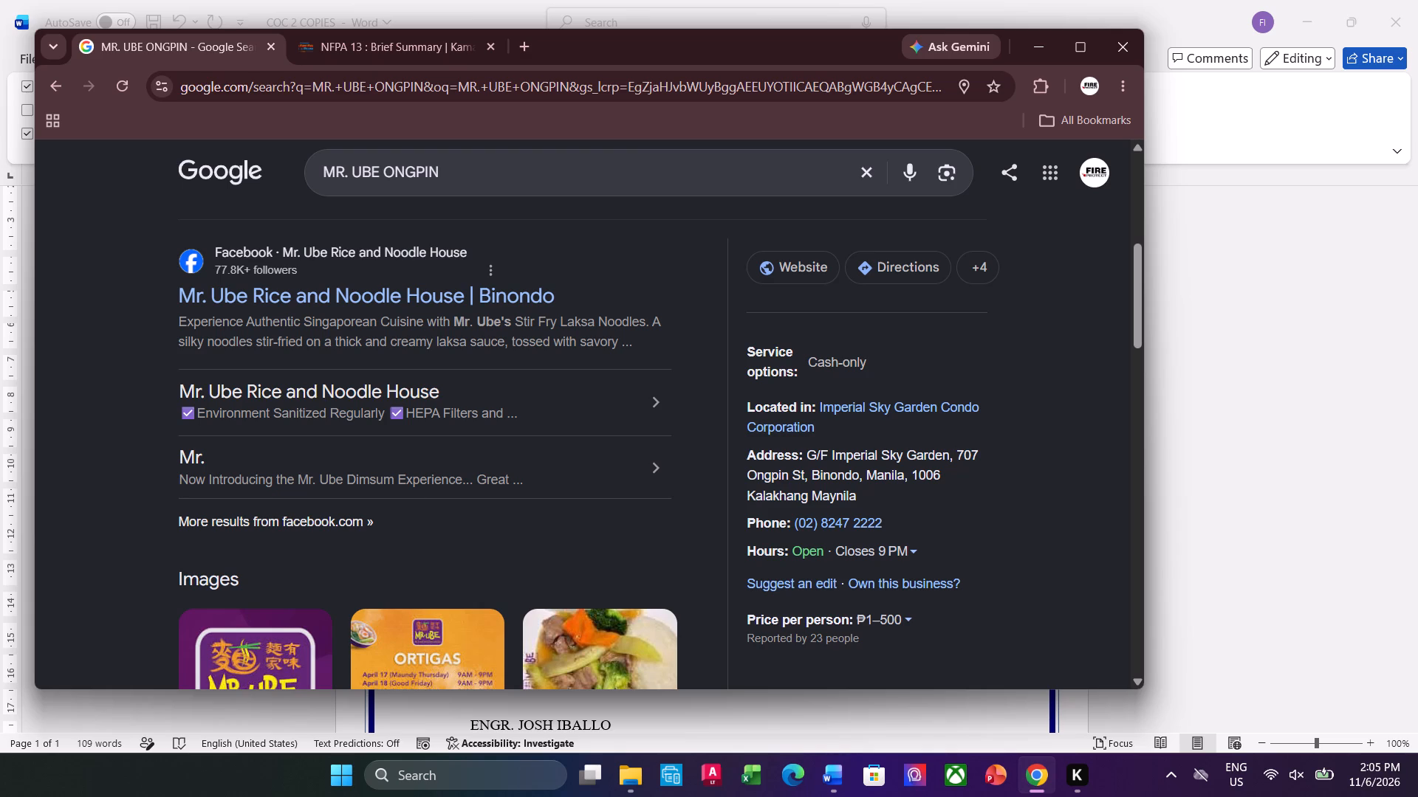
pyautogui.hotkey('alt', 'Tab')
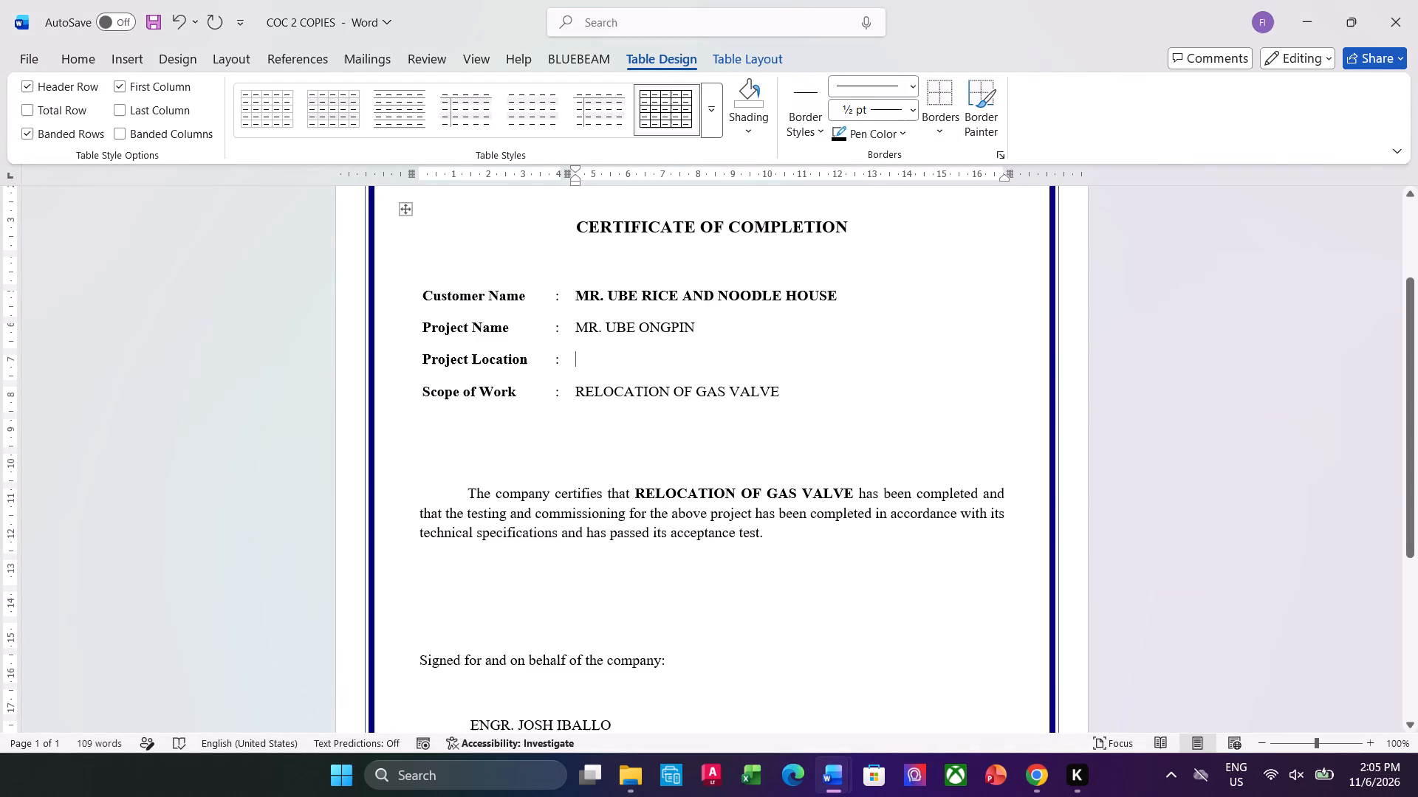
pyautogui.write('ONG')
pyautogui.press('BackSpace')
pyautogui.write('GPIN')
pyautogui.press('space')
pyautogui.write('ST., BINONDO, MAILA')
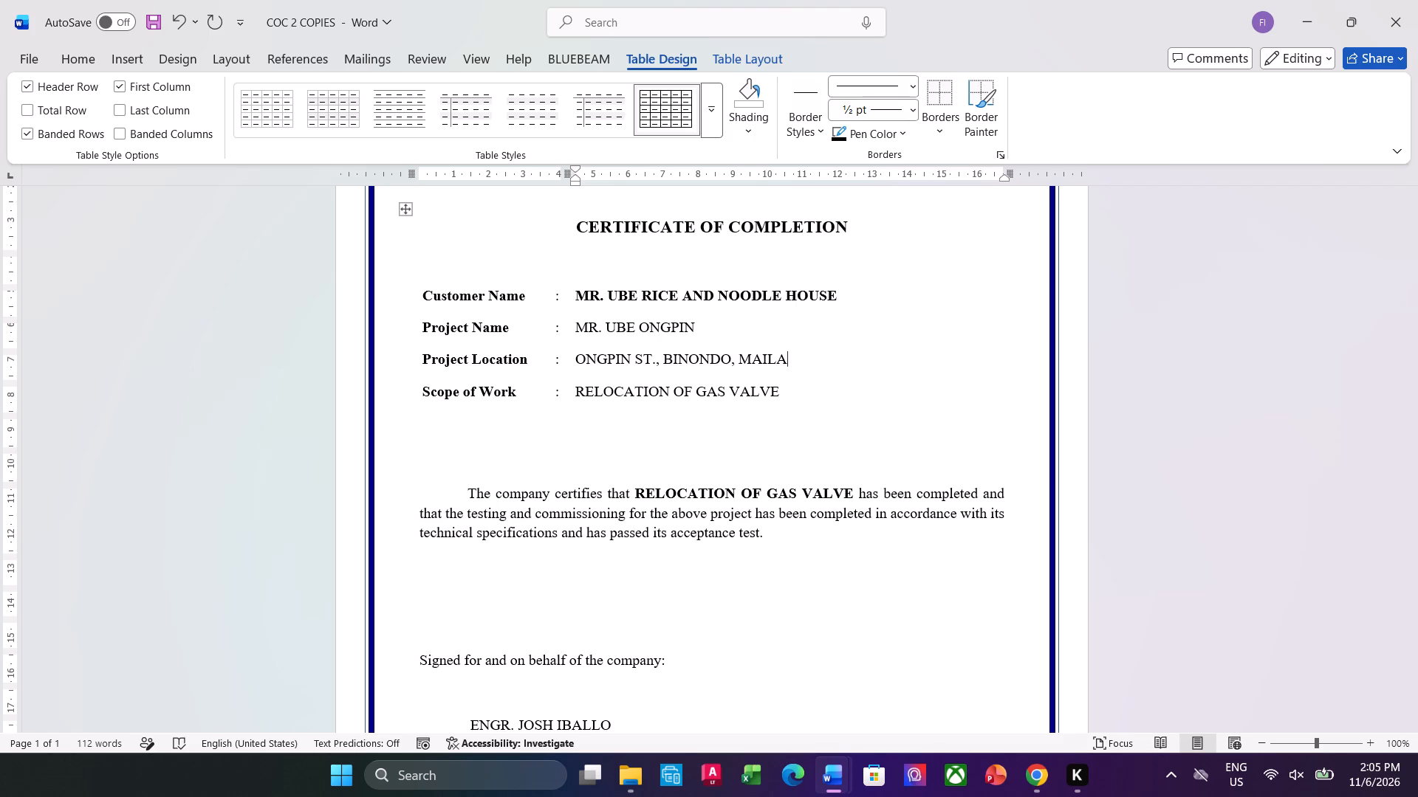
# Correct the misspelled city in the Project Location row to MANILA.
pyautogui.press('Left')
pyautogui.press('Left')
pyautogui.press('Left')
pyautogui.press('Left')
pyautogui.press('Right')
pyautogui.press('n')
# Set up the certificate's print job for 2 copies on the HP Smart Tank 210-220 series [HP948401] printer.
pyautogui.scroll(-5, 806, 469)
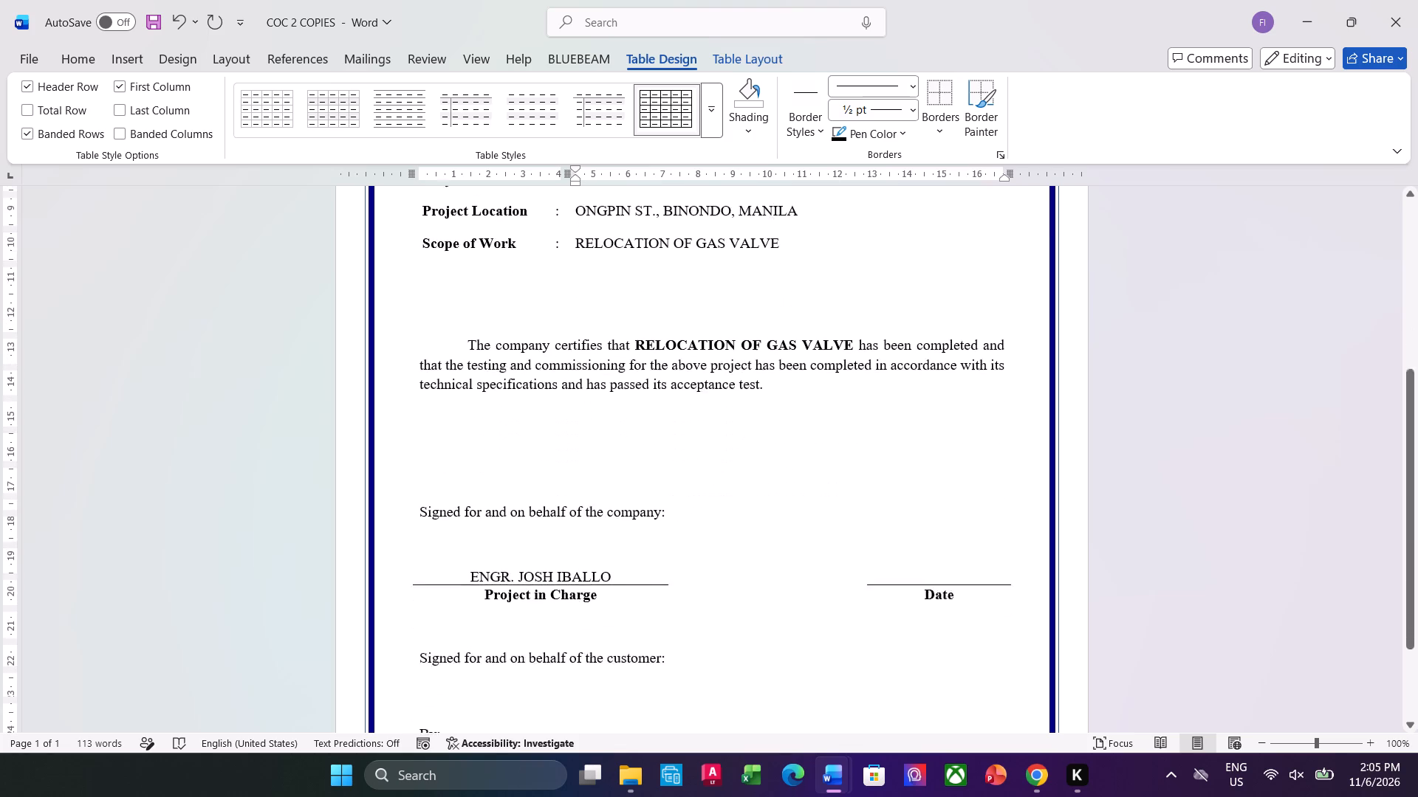
pyautogui.scroll(-3, 791, 494)
pyautogui.scroll(8, 789, 498)
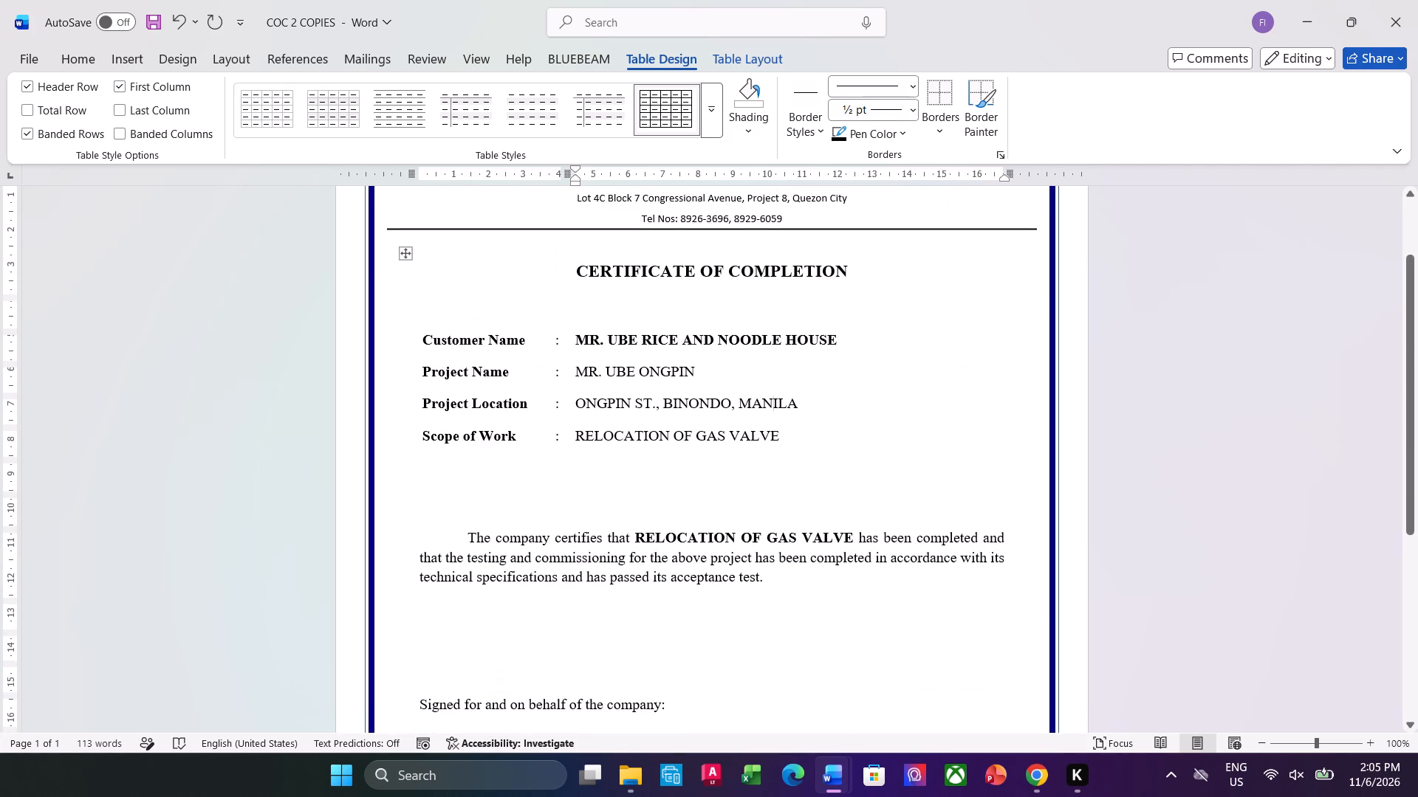
pyautogui.hotkey('ctrl', 'p')
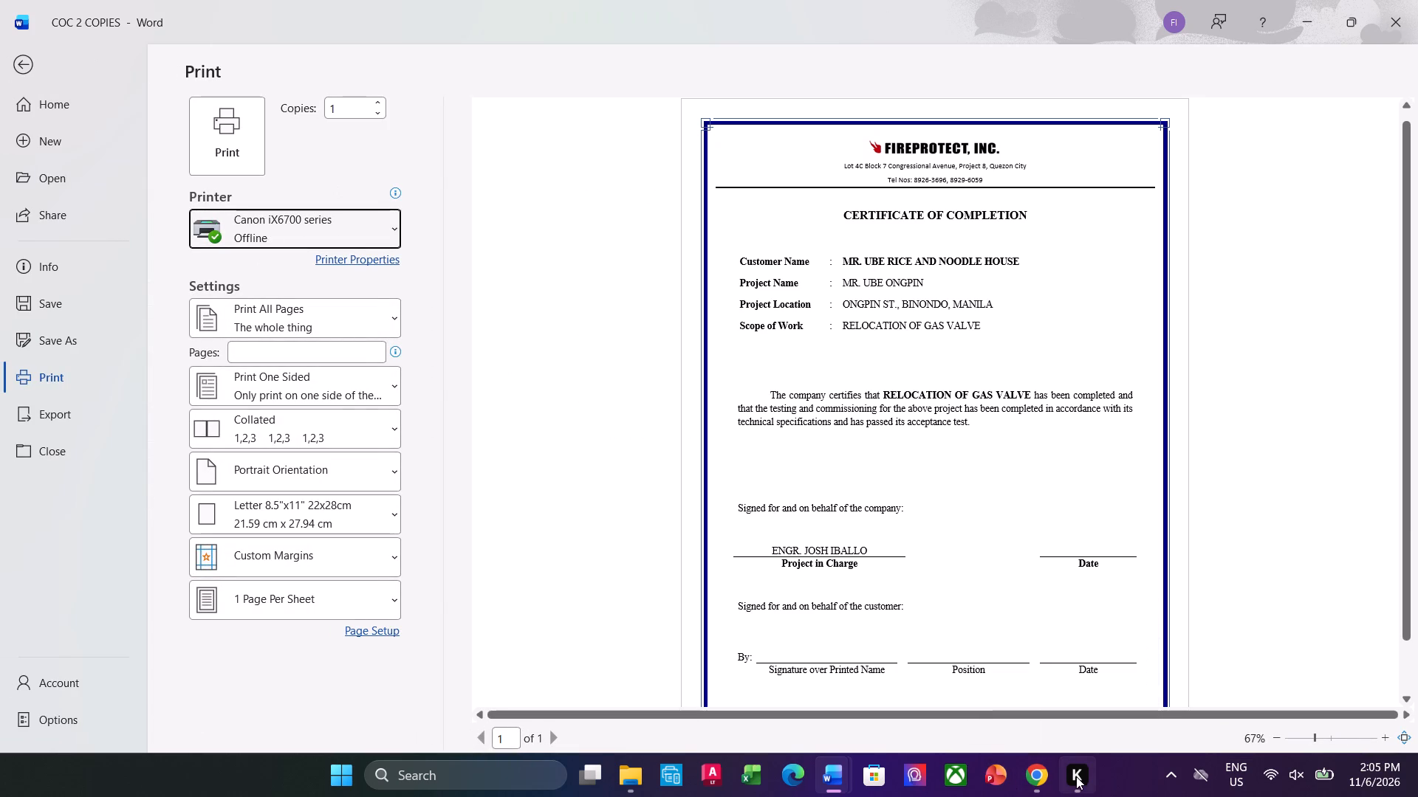
pyautogui.scroll(-3, 766, 518)
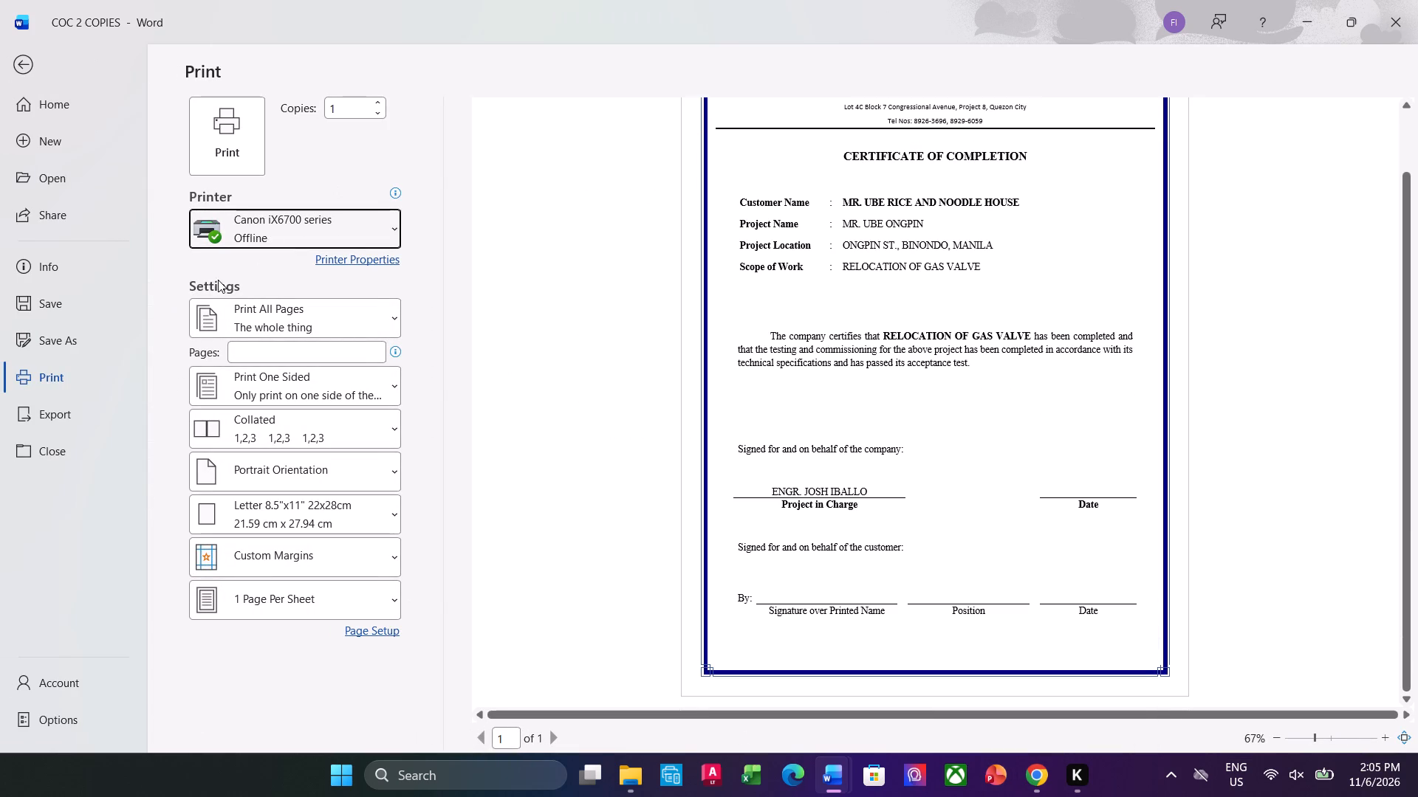
pyautogui.click(377, 100)
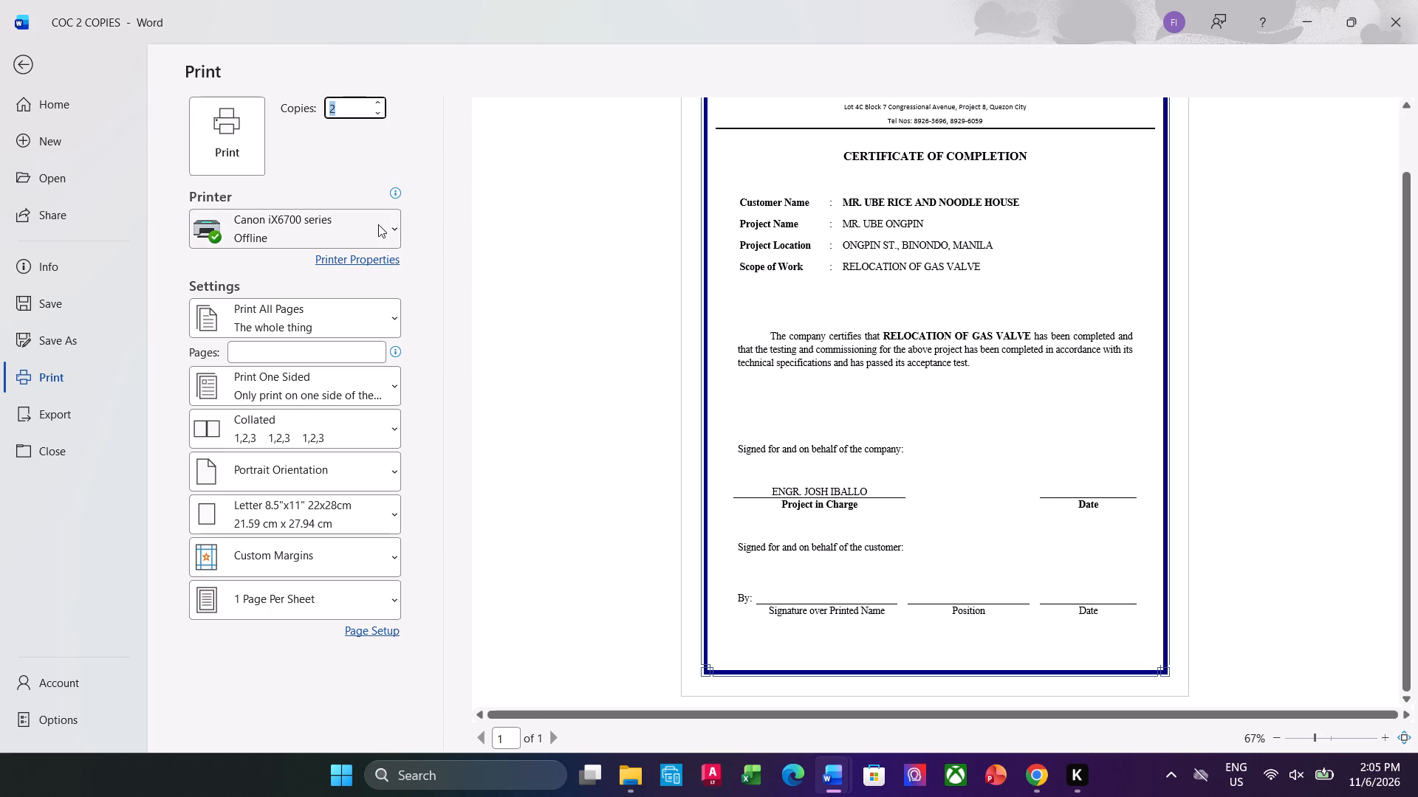
pyautogui.click(392, 235)
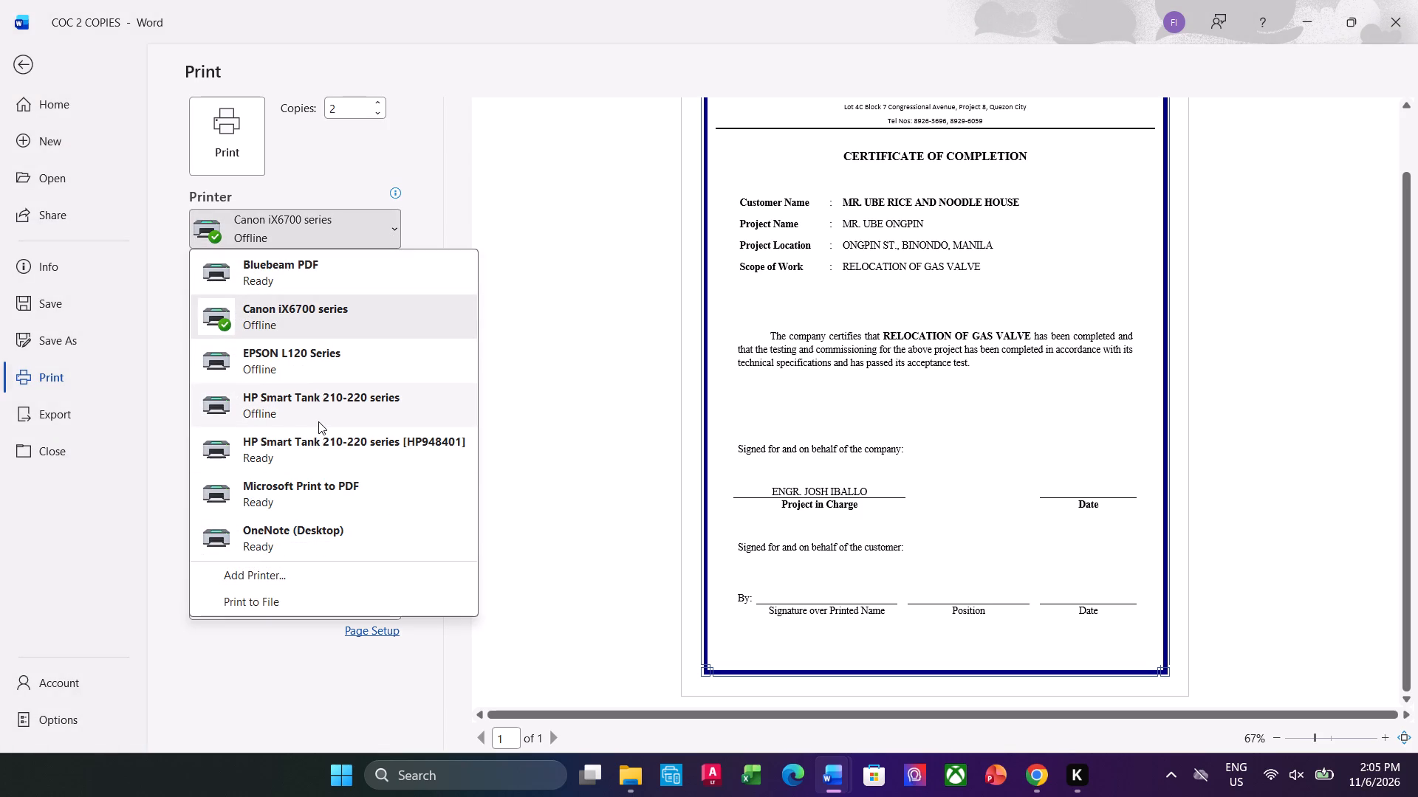
pyautogui.click(318, 421)
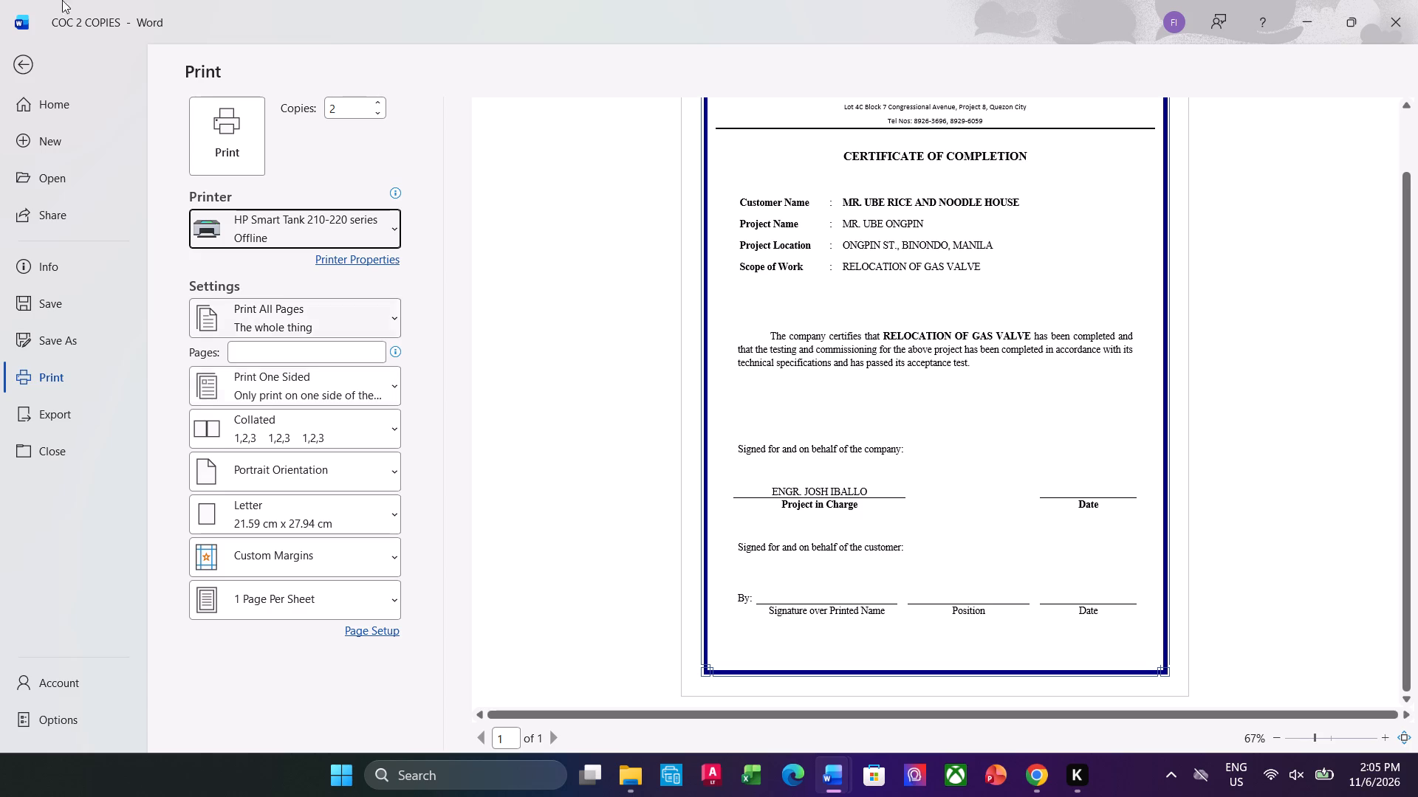
pyautogui.click(331, 240)
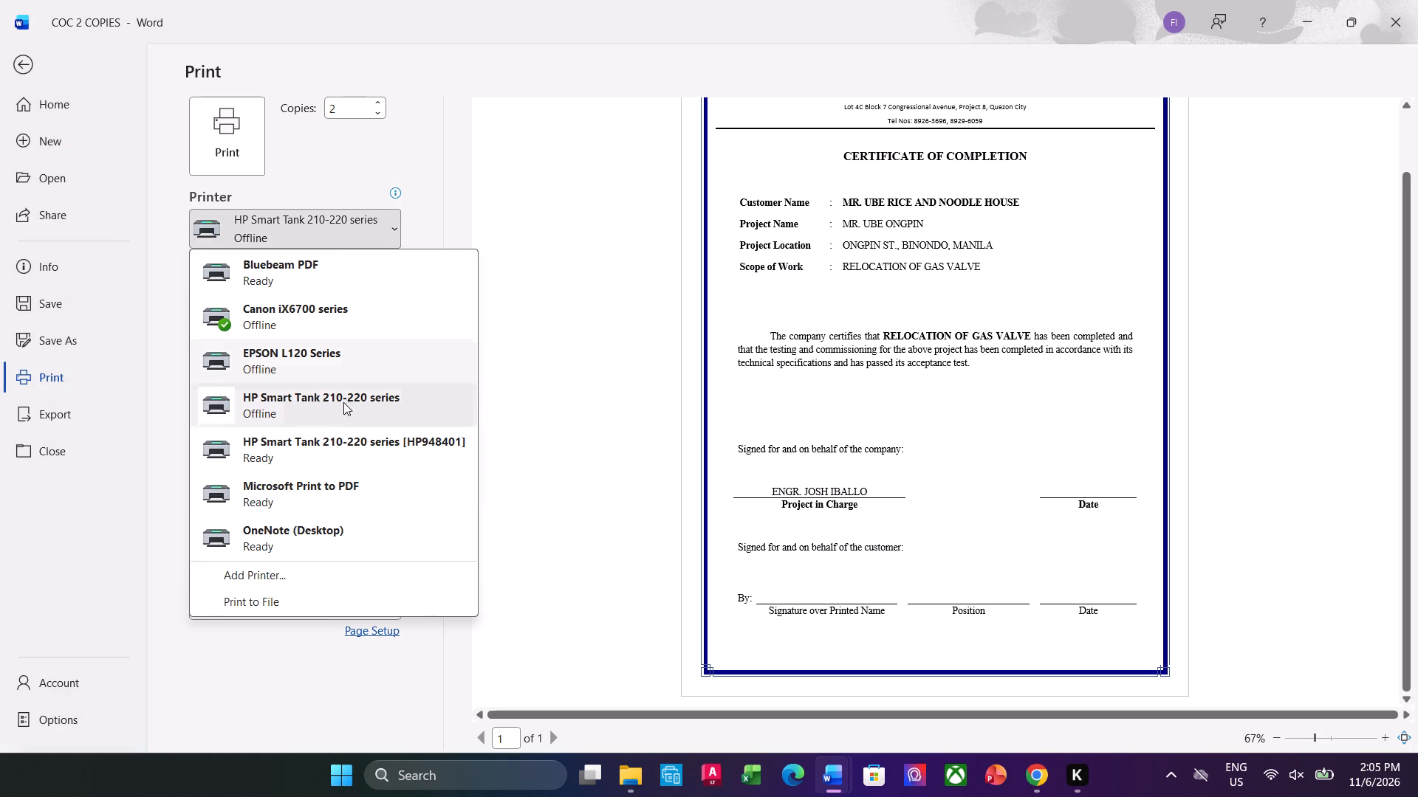
pyautogui.click(345, 457)
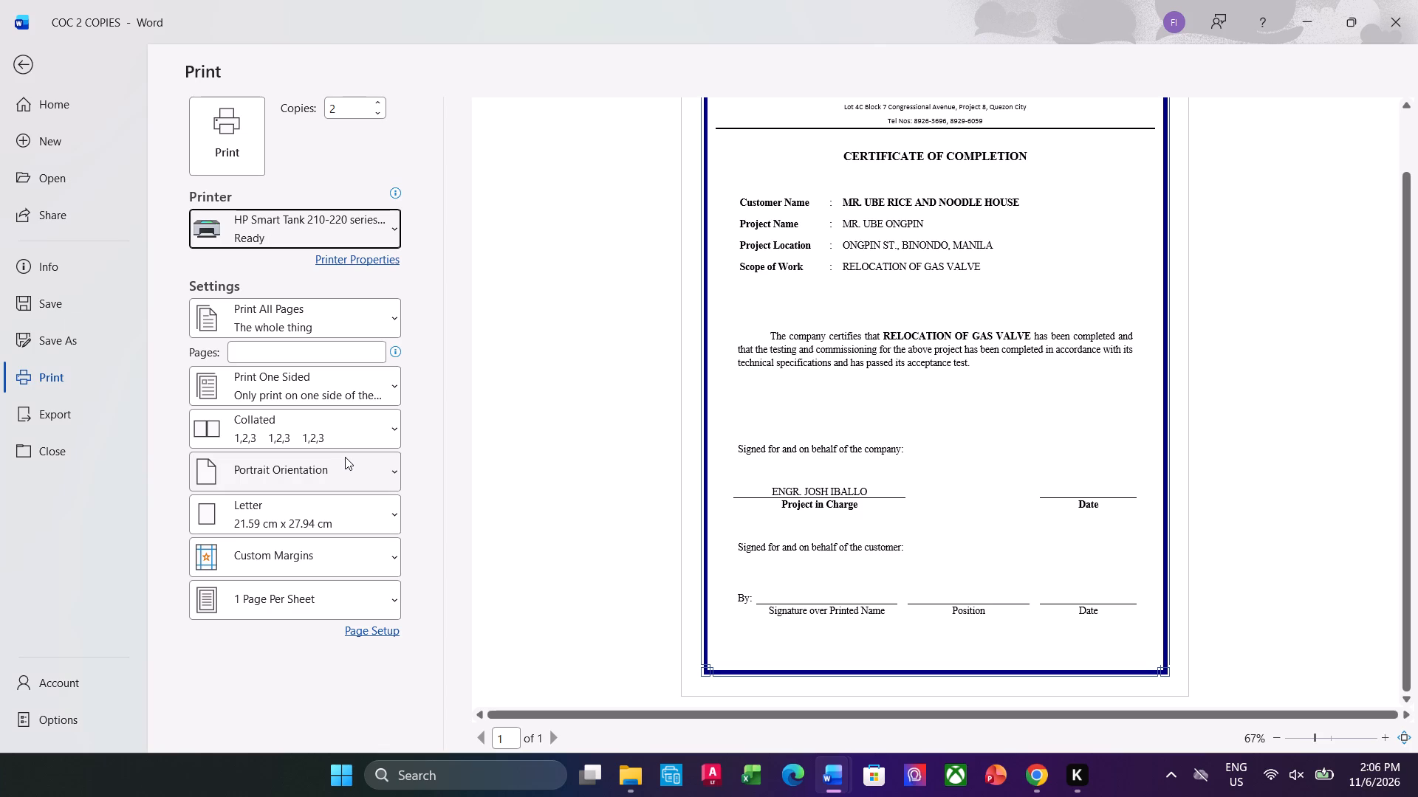
# Set the print quality to Draft in the HP Smart Tank printer properties.
pyautogui.click(358, 261)
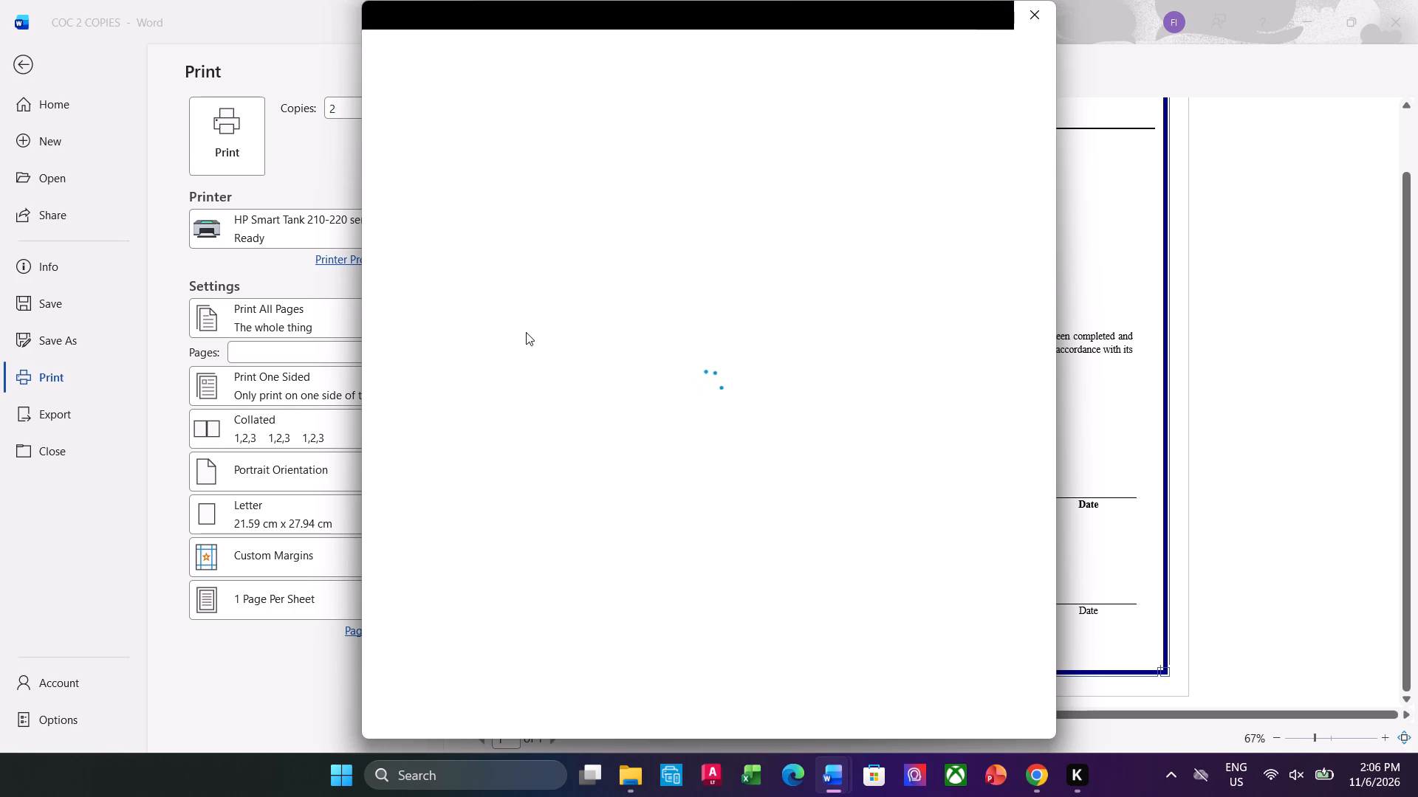
pyautogui.scroll(-9, 725, 595)
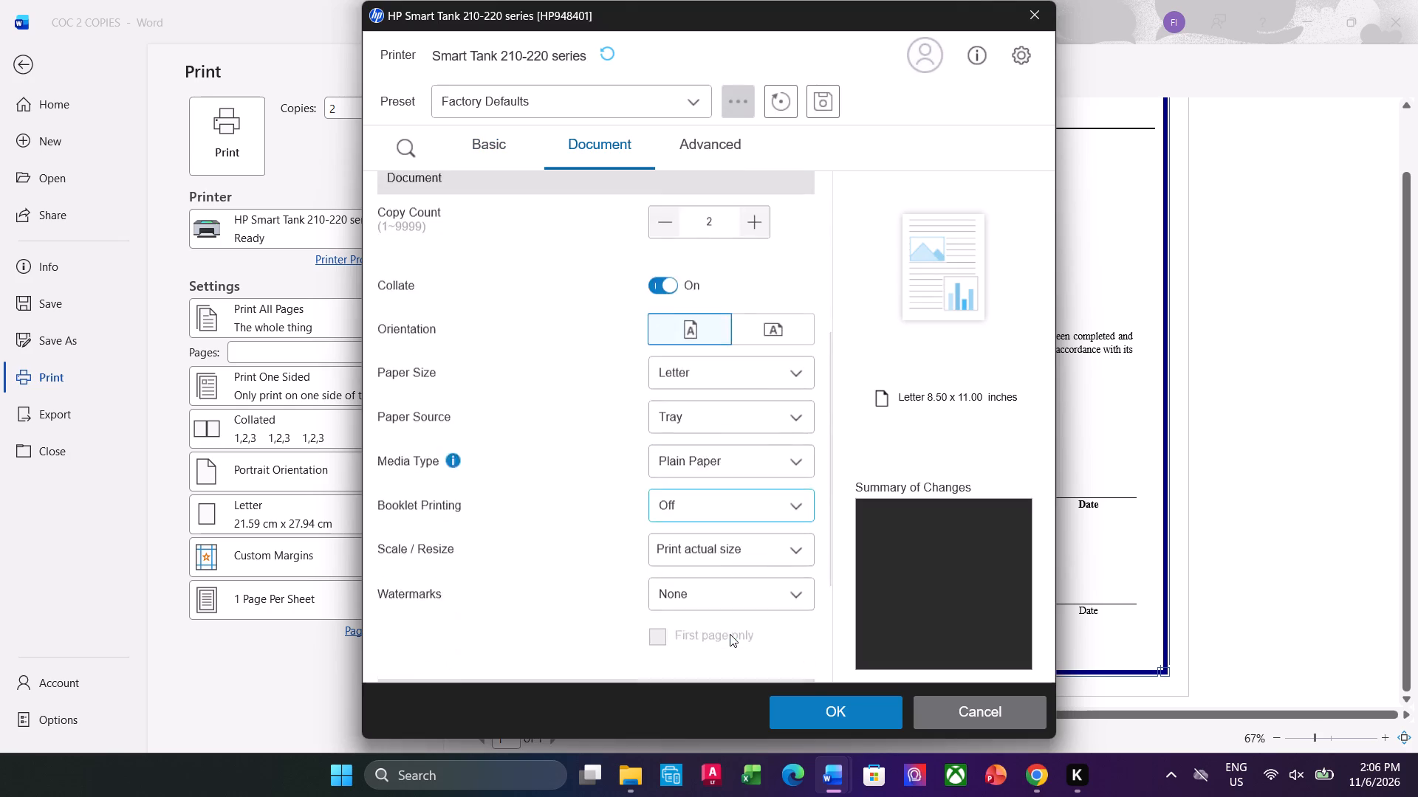
pyautogui.scroll(-8, 730, 634)
pyautogui.scroll(7, 740, 337)
pyautogui.scroll(7, 633, 312)
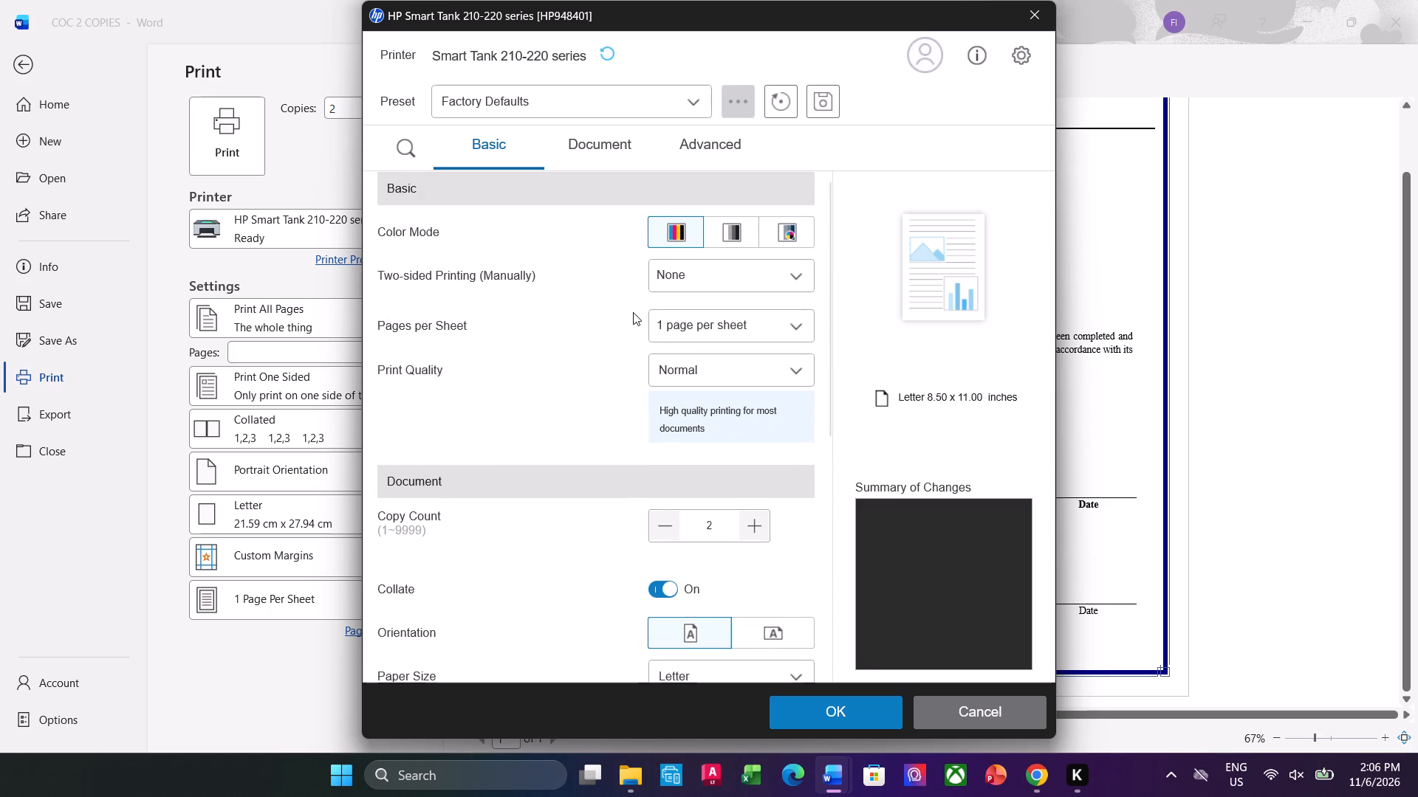
pyautogui.click(742, 370)
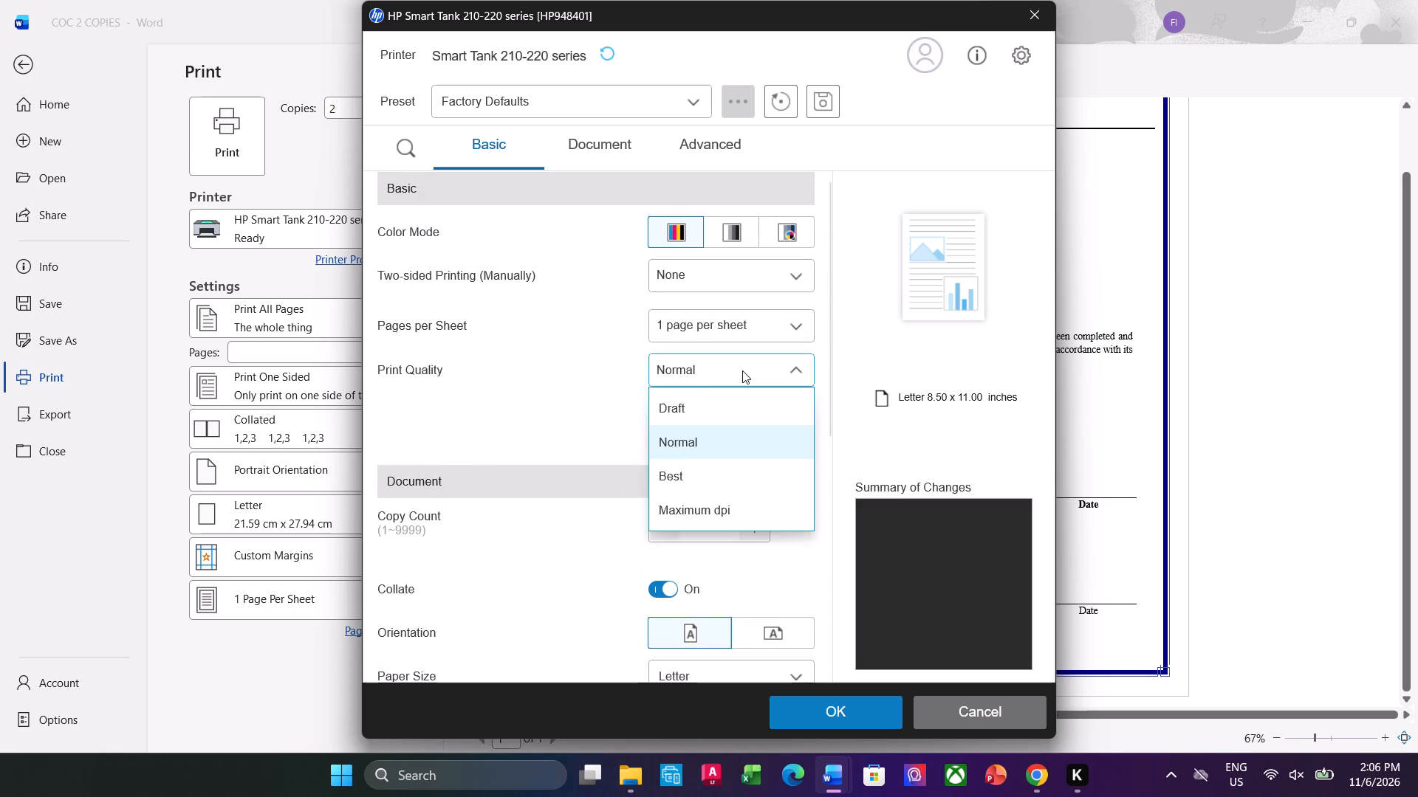
pyautogui.click(742, 370)
pyautogui.click(742, 370)
pyautogui.click(735, 417)
# Set the media type to HP Matte Brochure or Professional Paper and apply the printer properties.
pyautogui.scroll(-4, 735, 417)
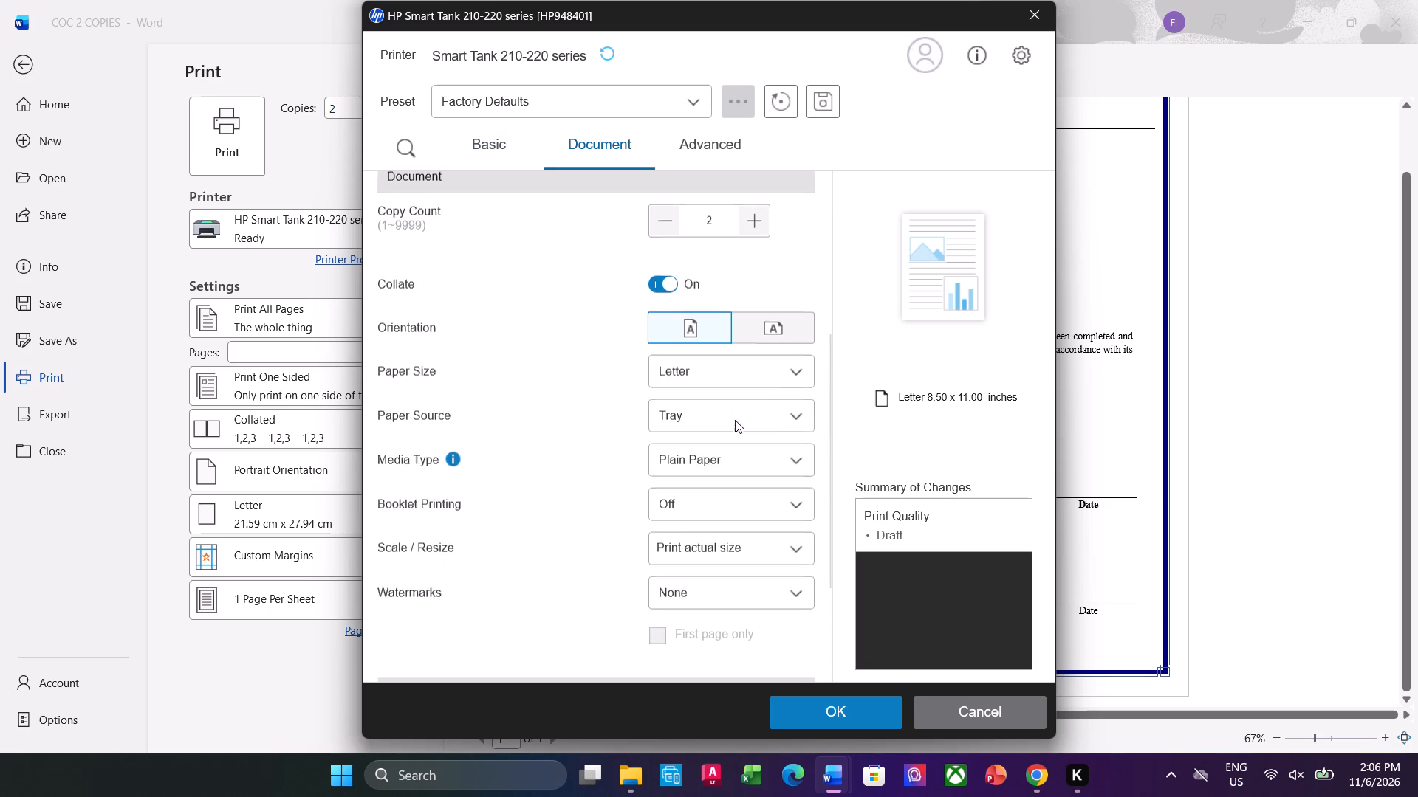
pyautogui.click(719, 369)
pyautogui.click(719, 369)
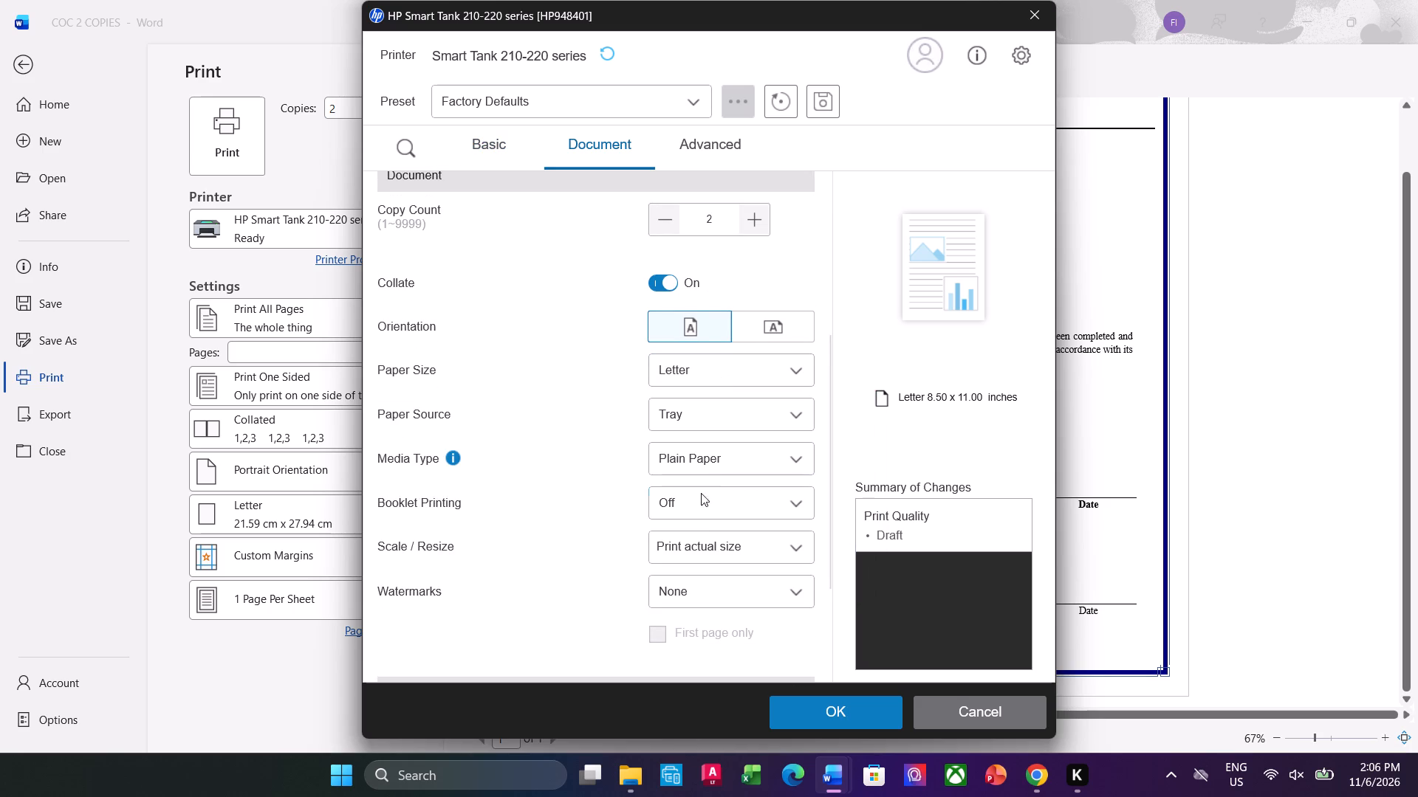
pyautogui.scroll(-4, 708, 562)
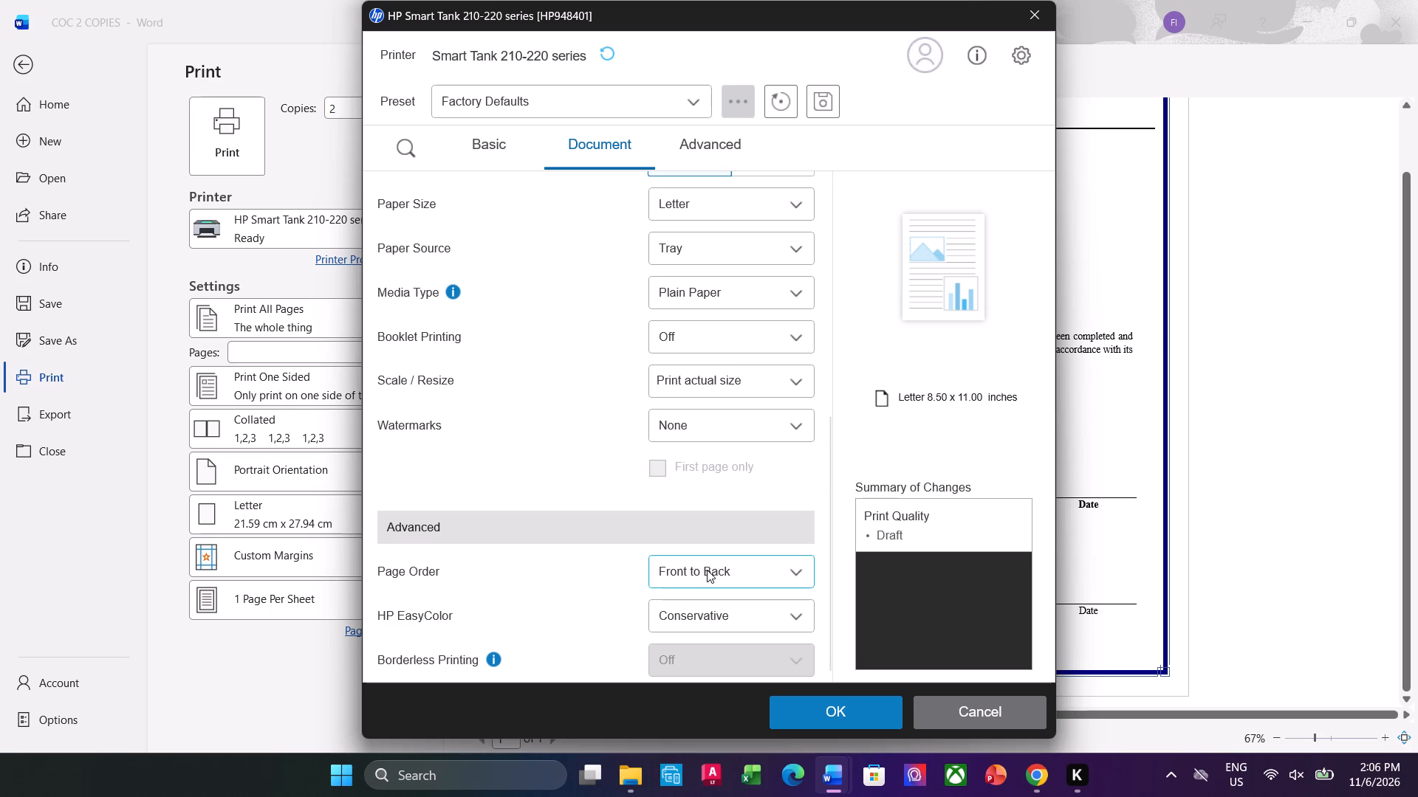
pyautogui.scroll(-4, 702, 581)
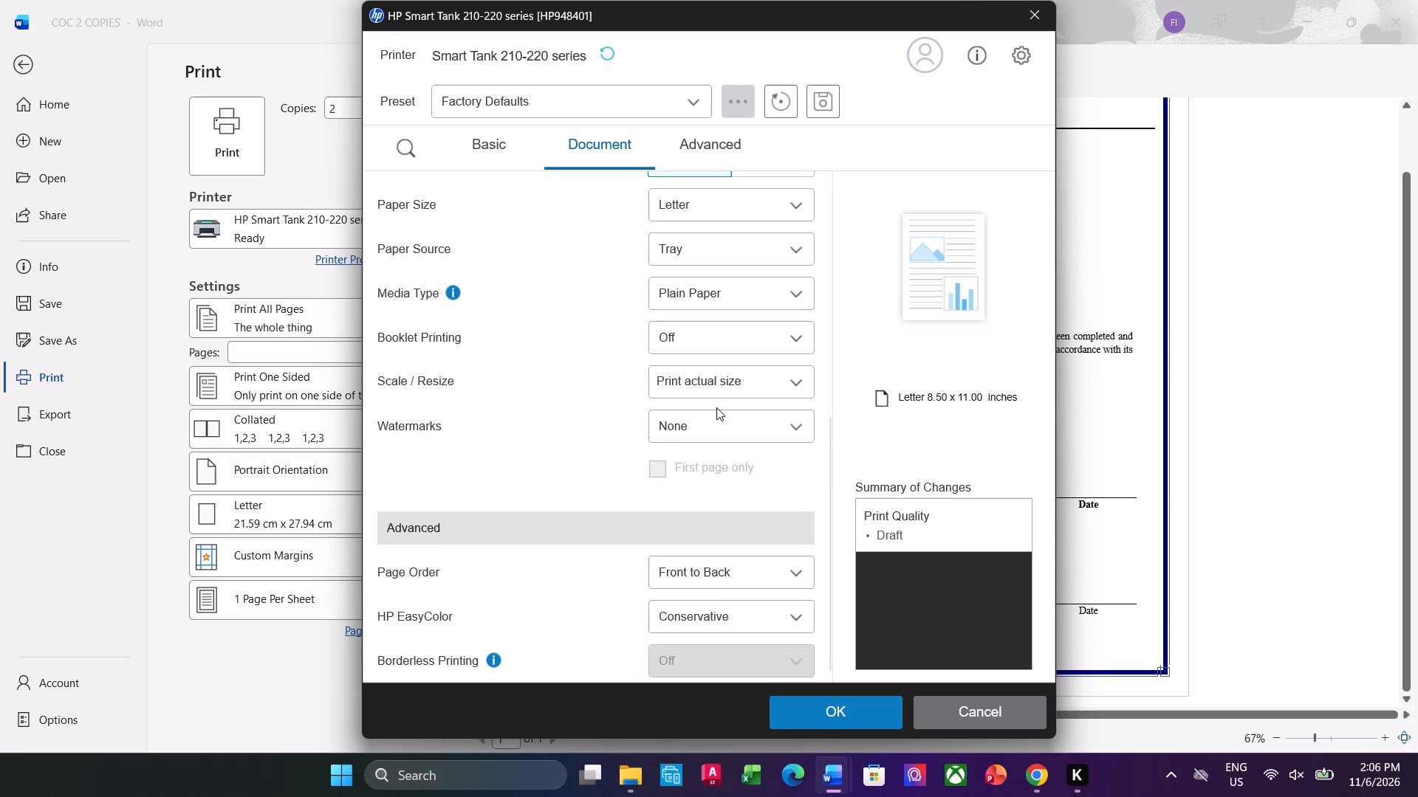
pyautogui.click(732, 303)
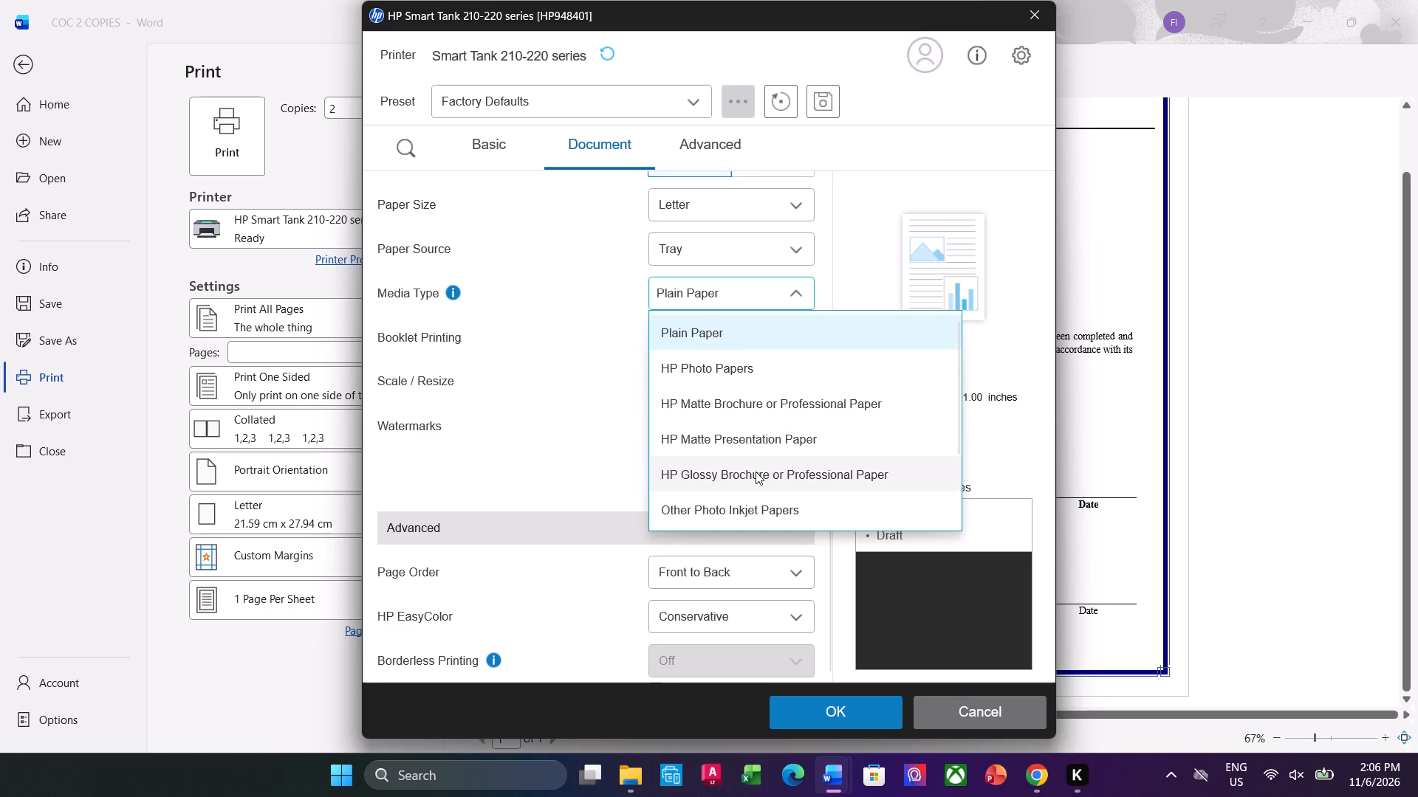
pyautogui.click(795, 395)
pyautogui.scroll(-2, 769, 607)
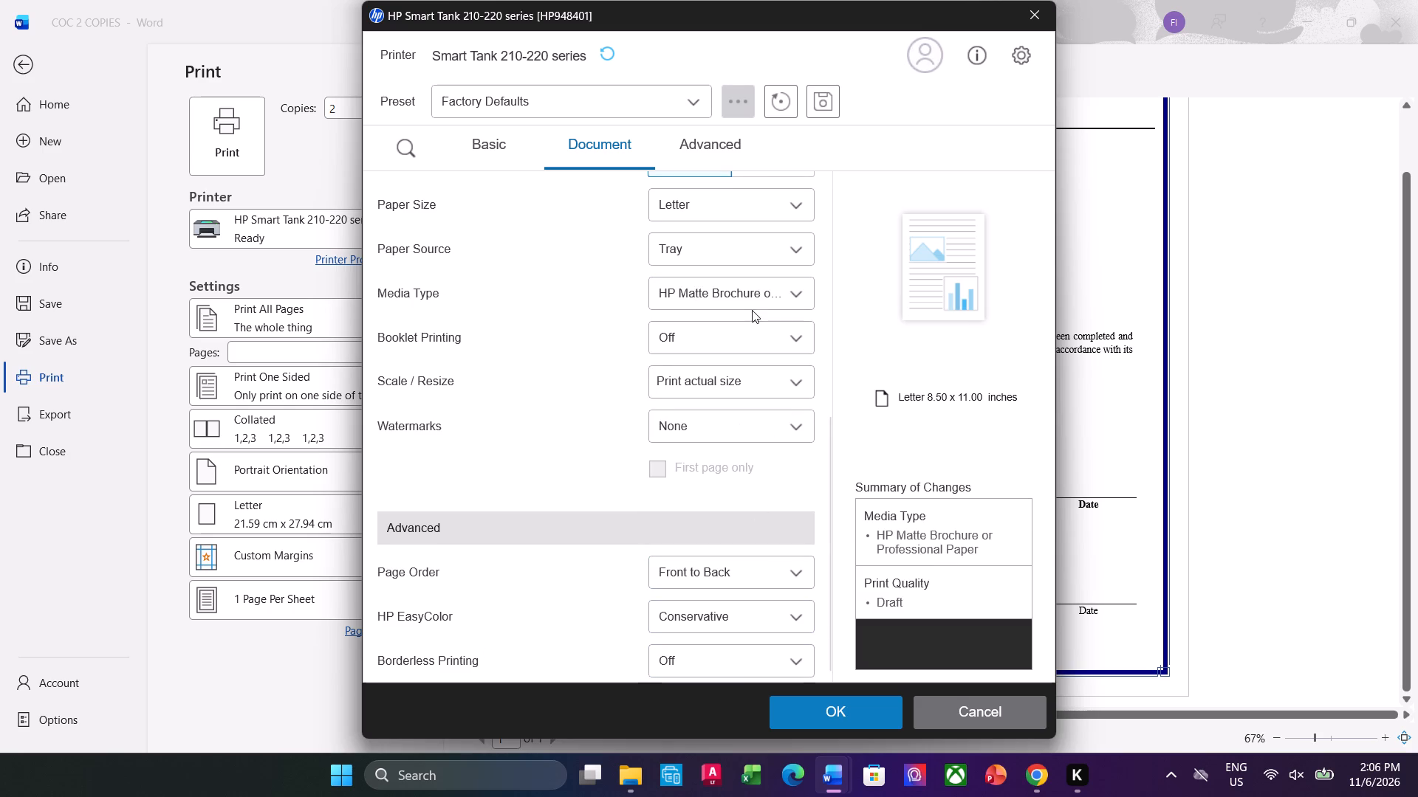
pyautogui.click(750, 292)
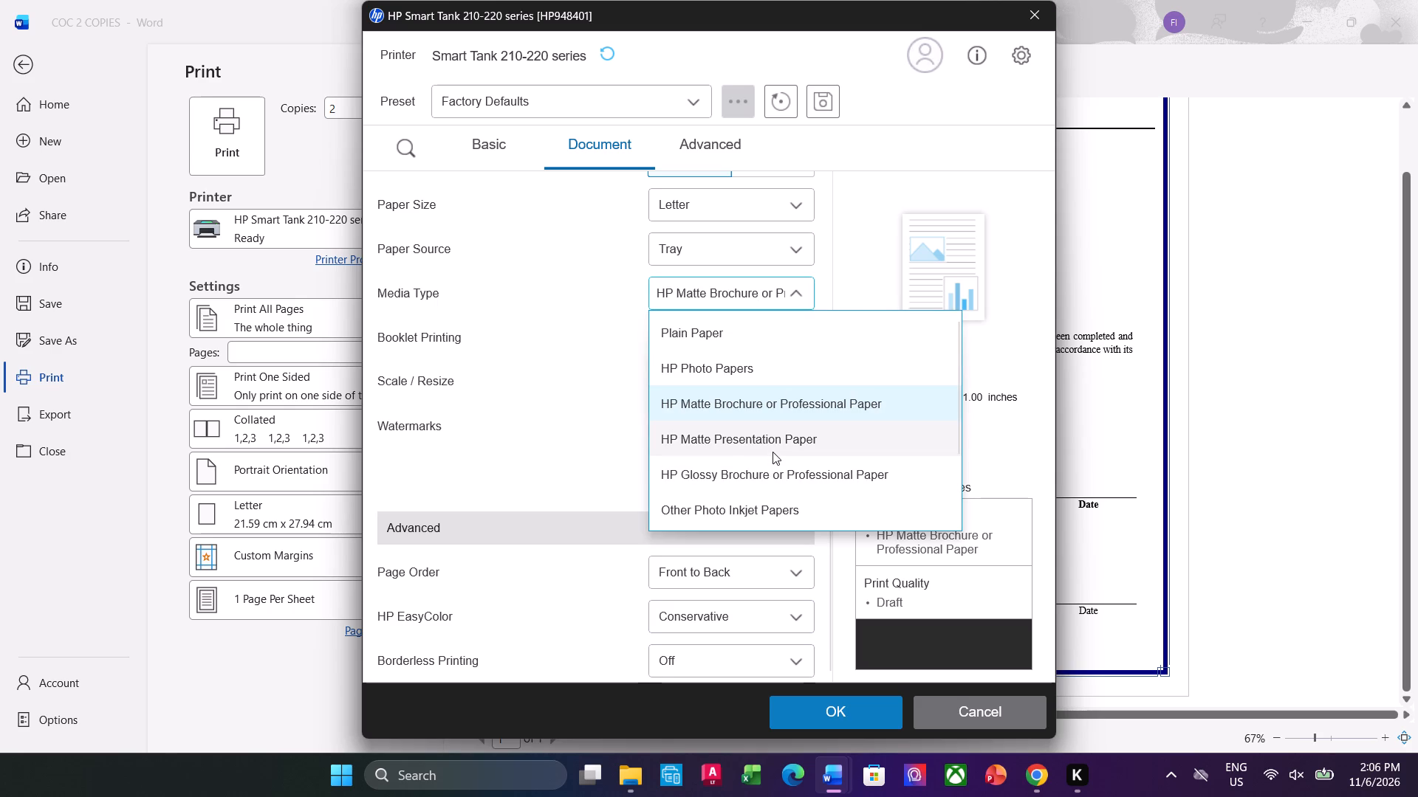
pyautogui.click(787, 390)
pyautogui.click(704, 680)
pyautogui.click(705, 667)
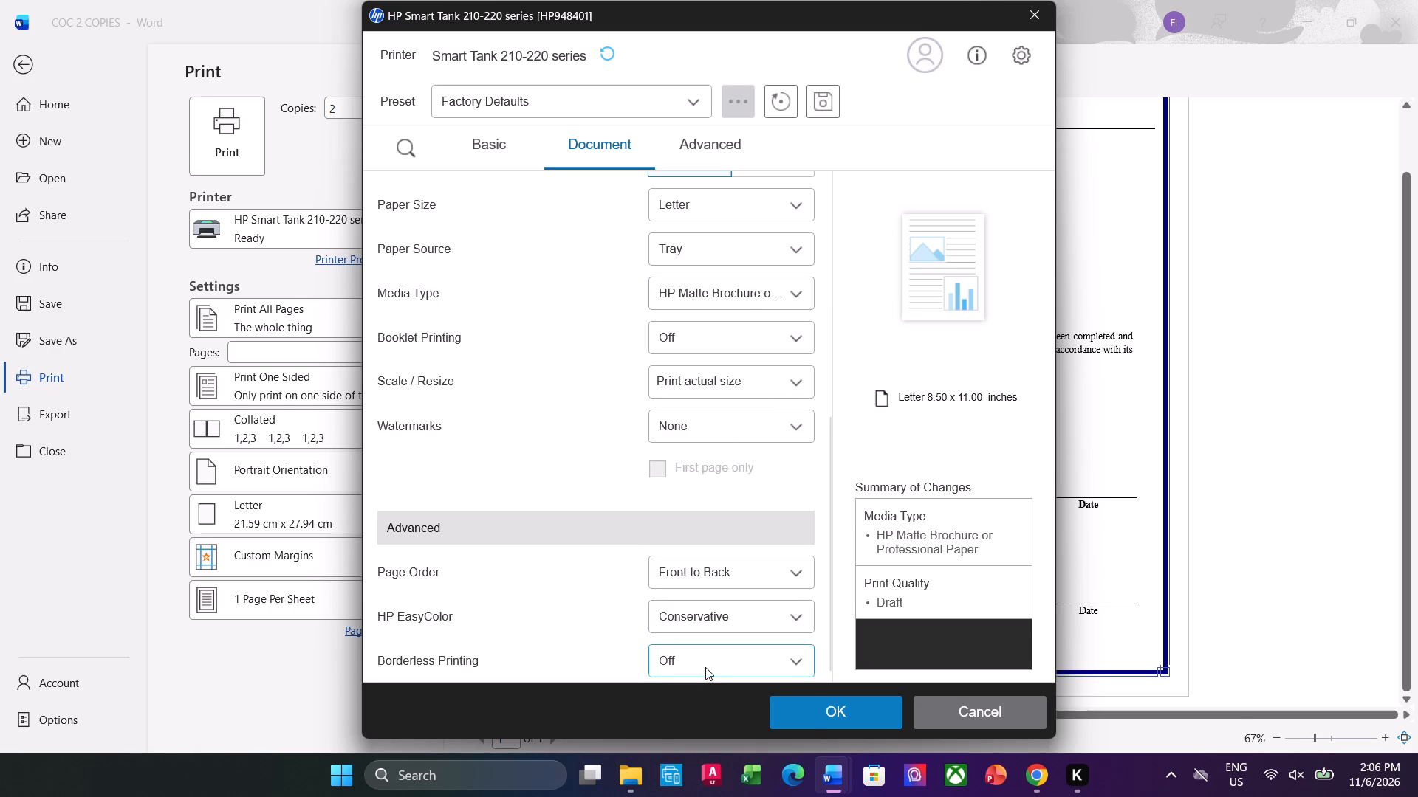
pyautogui.click(695, 711)
pyautogui.click(852, 709)
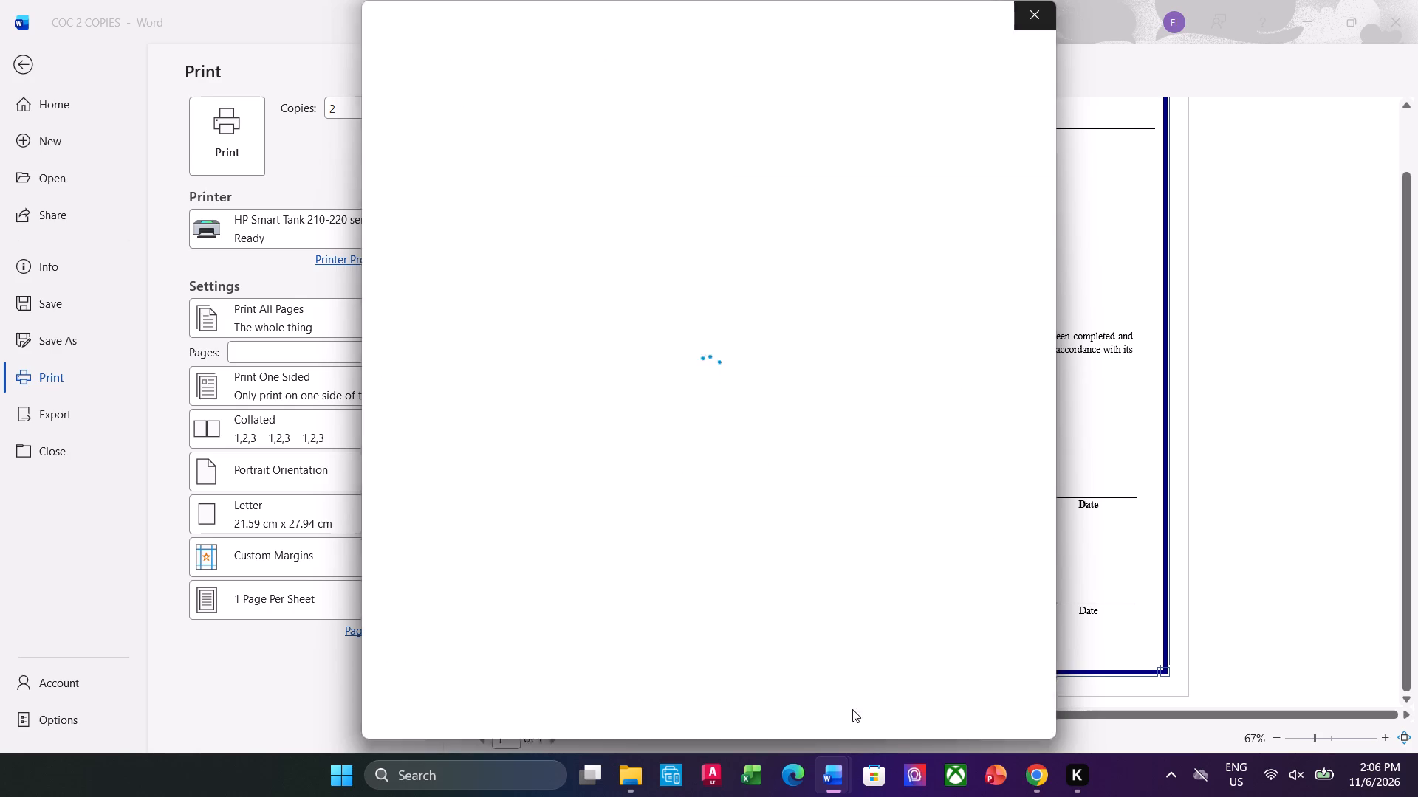
# Print the two copies of the certificate of completion.
pyautogui.click(259, 126)
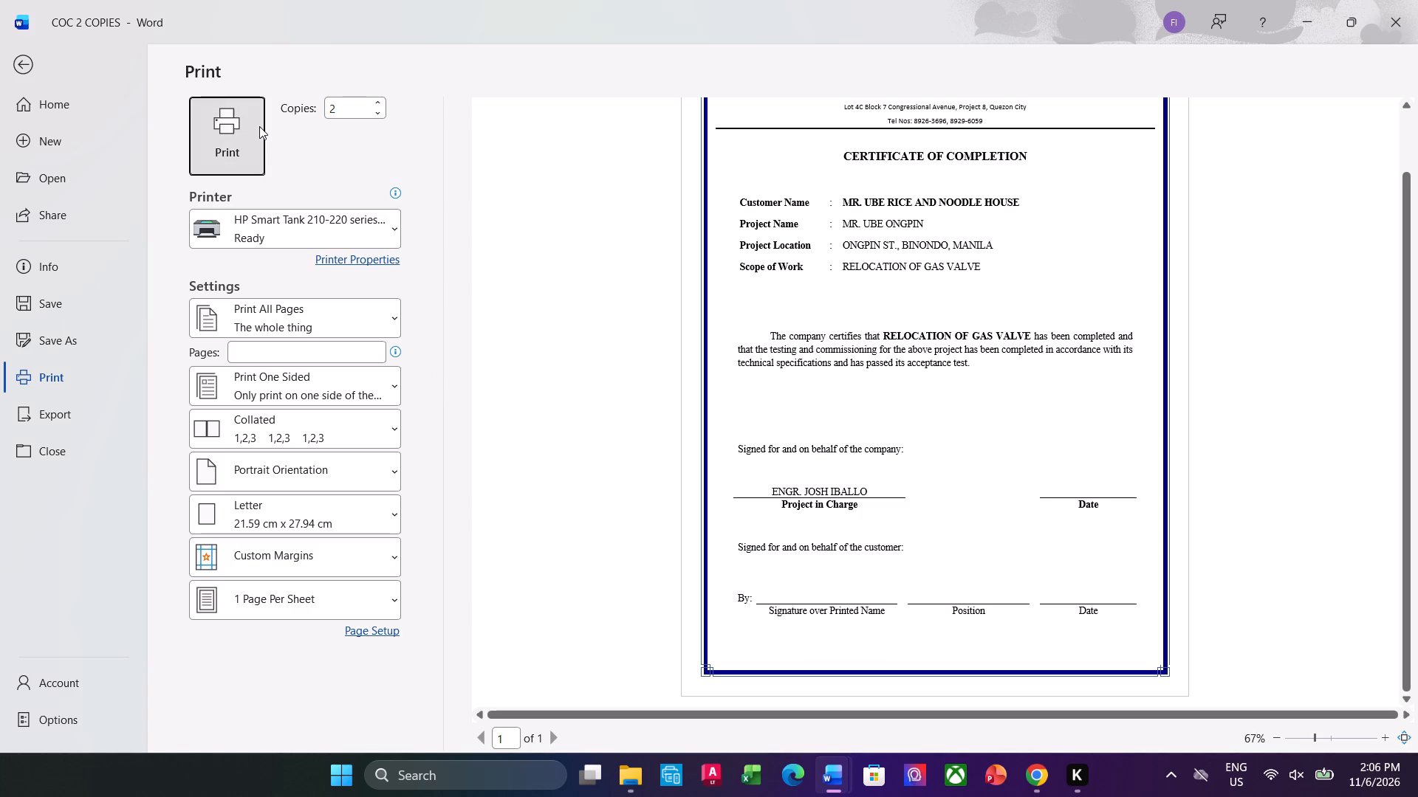
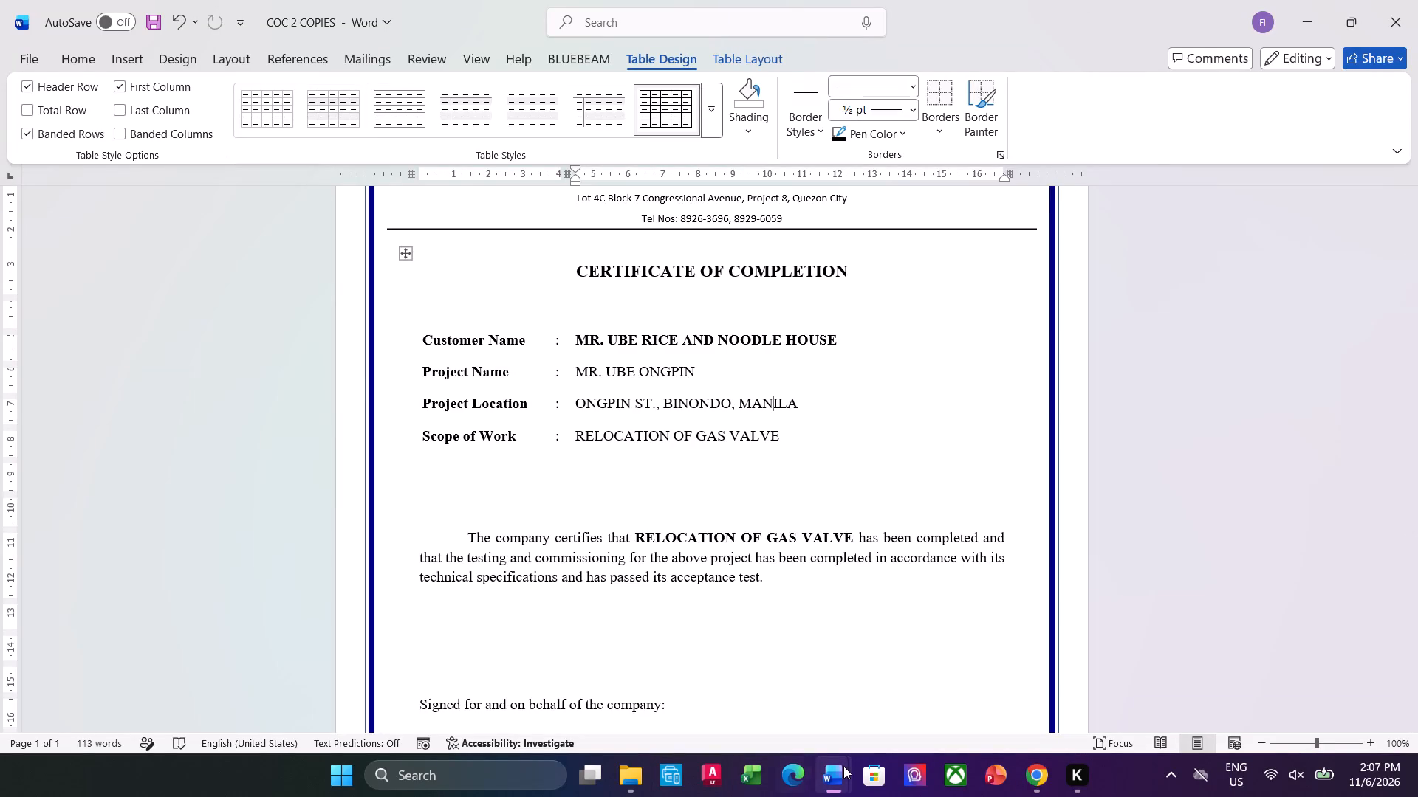
pyautogui.click(778, 680)
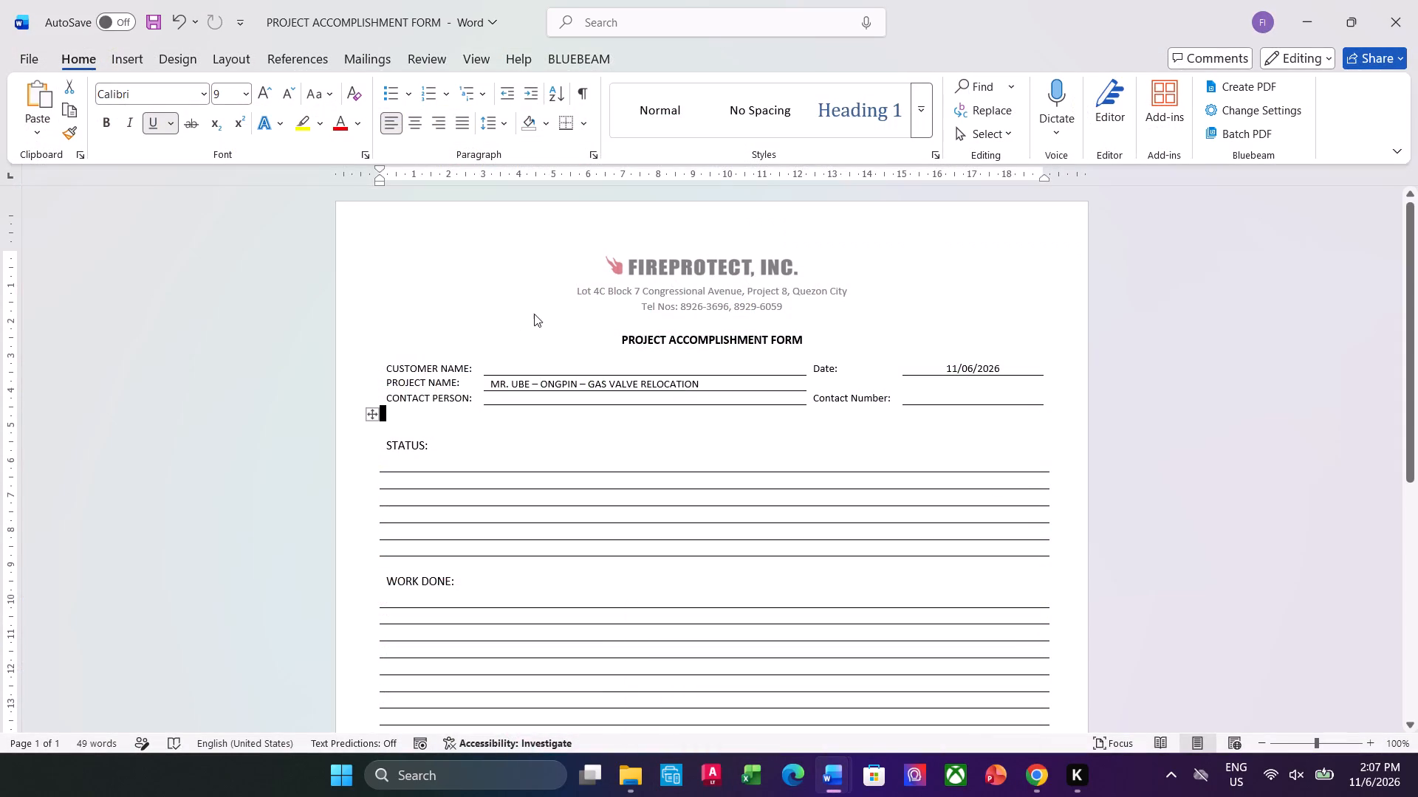
pyautogui.click(518, 370)
pyautogui.write('MR.')
pyautogui.press('space')
pyautogui.write('UBE')
pyautogui.press('space')
# Remove the dash between MR. UBE and ONGPIN in the form's project name.
pyautogui.press('Down')
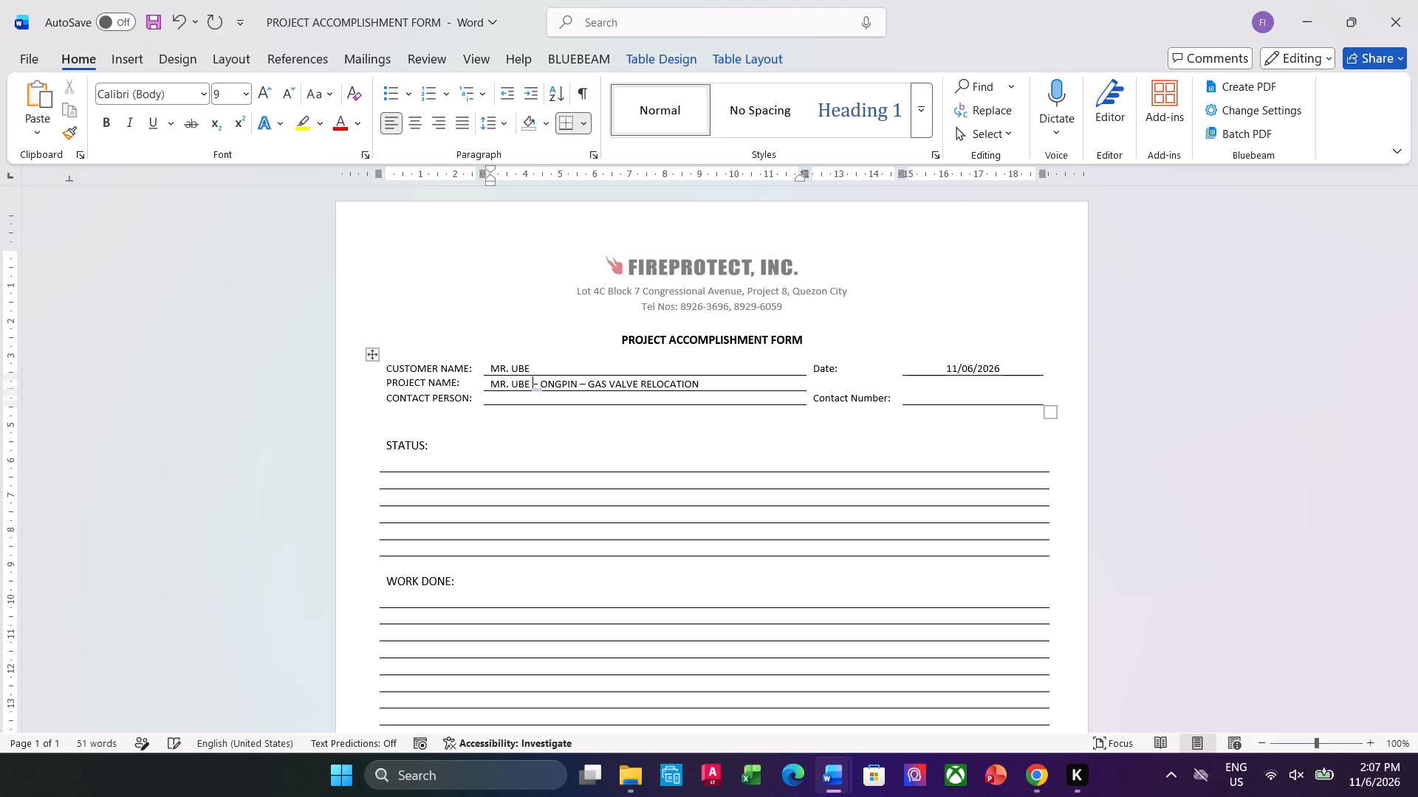
pyautogui.press('Right')
pyautogui.press('BackSpace')
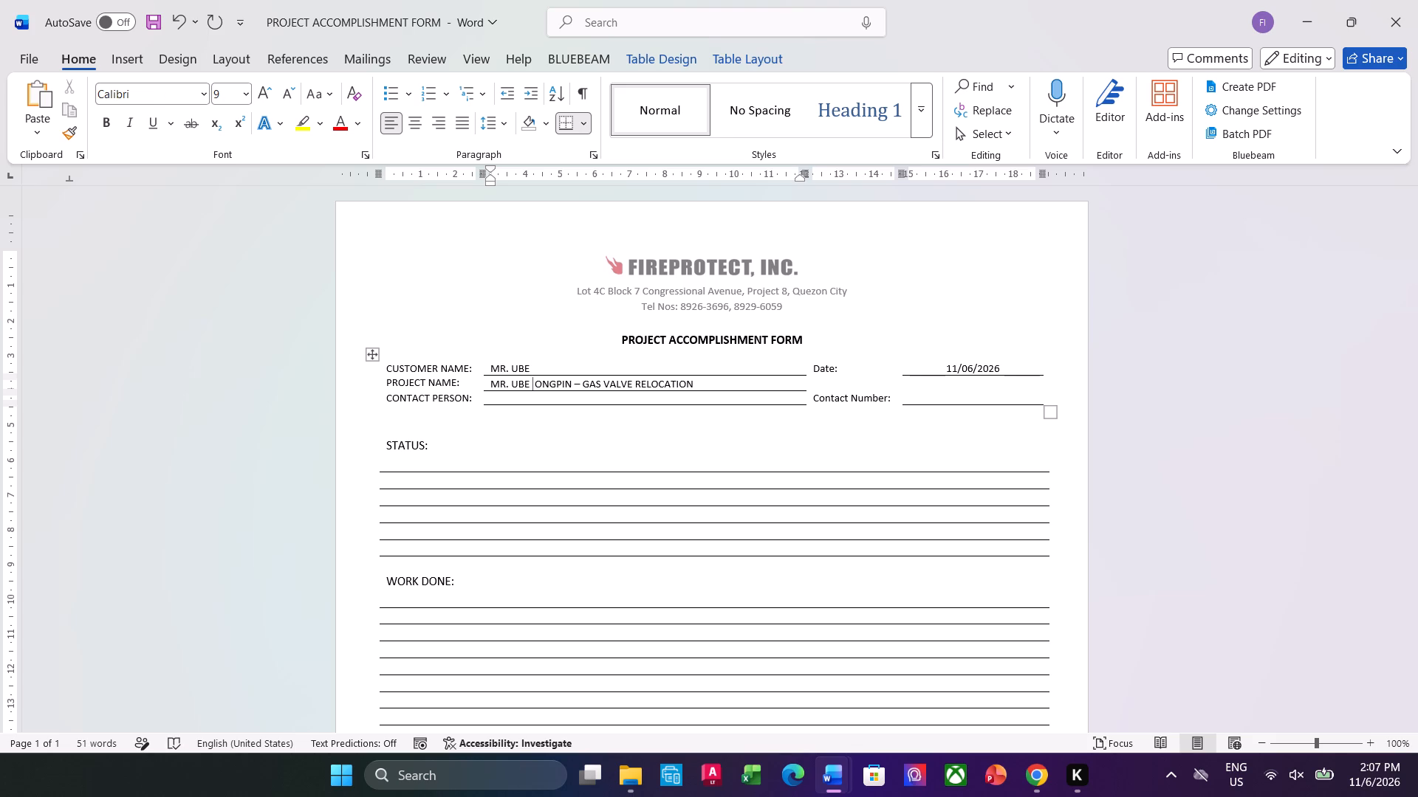
# Extend the customer name with RICE AND NOODLE HOUSE after MR. UBE.
pyautogui.press('Up')
pyautogui.write('RICE AND NOODLE')
pyautogui.press('space')
pyautogui.write('HOUSE')
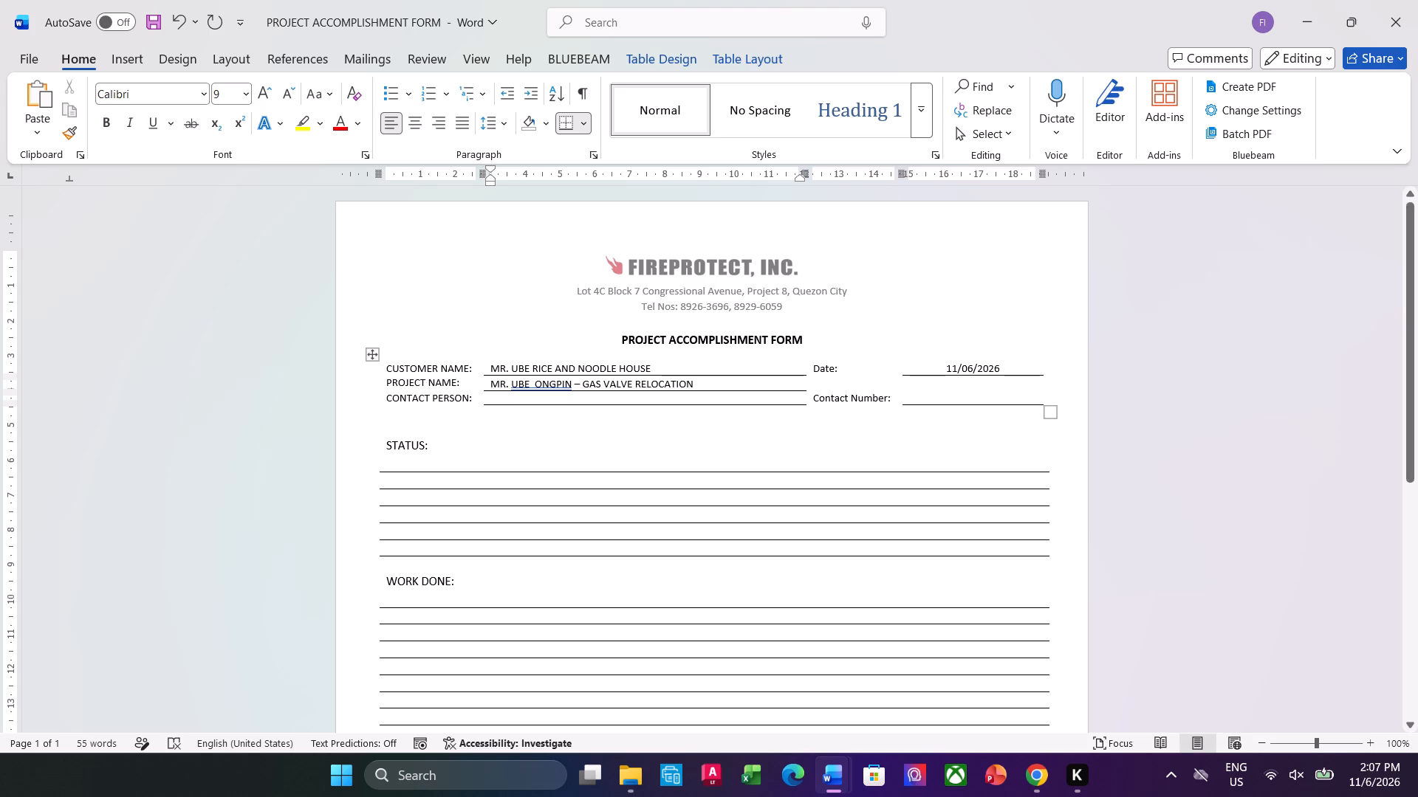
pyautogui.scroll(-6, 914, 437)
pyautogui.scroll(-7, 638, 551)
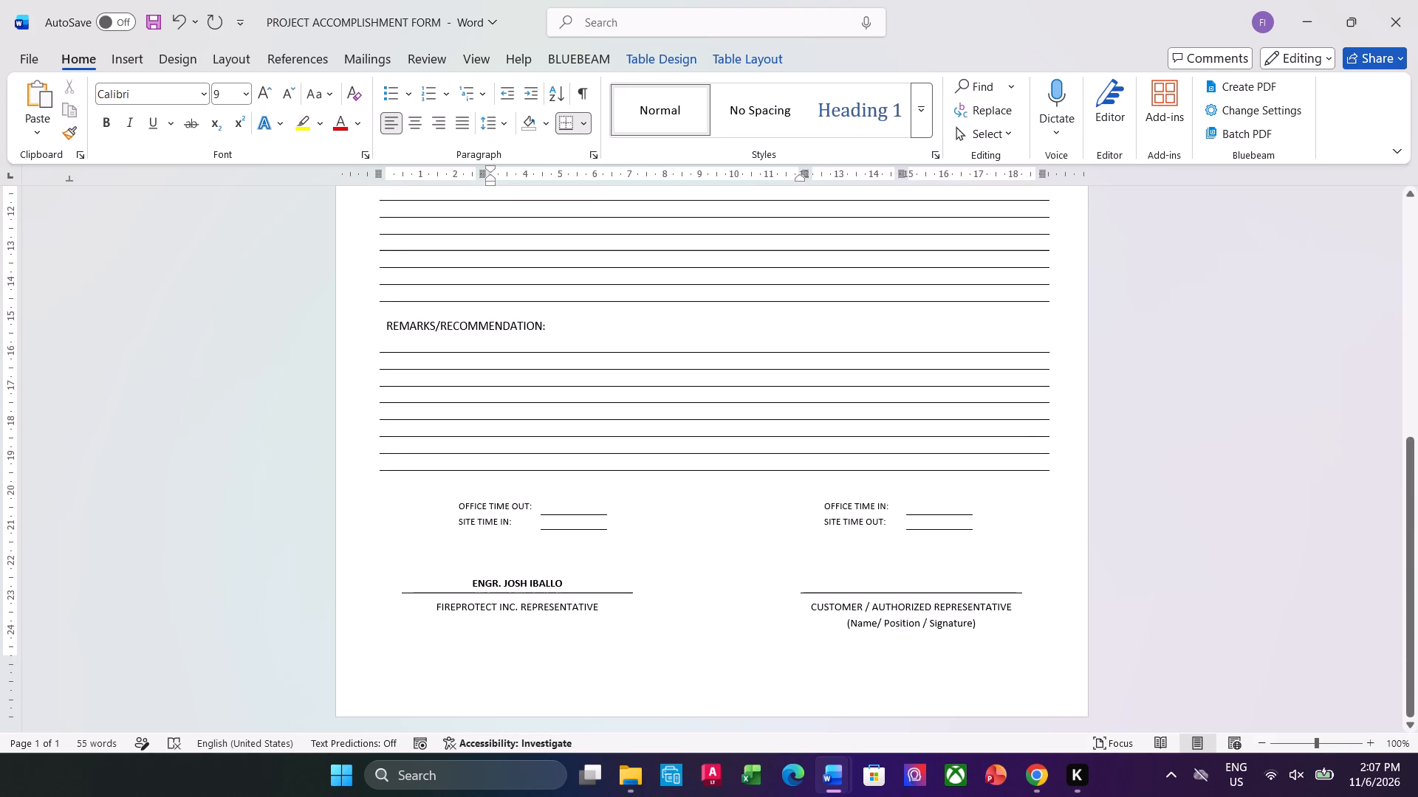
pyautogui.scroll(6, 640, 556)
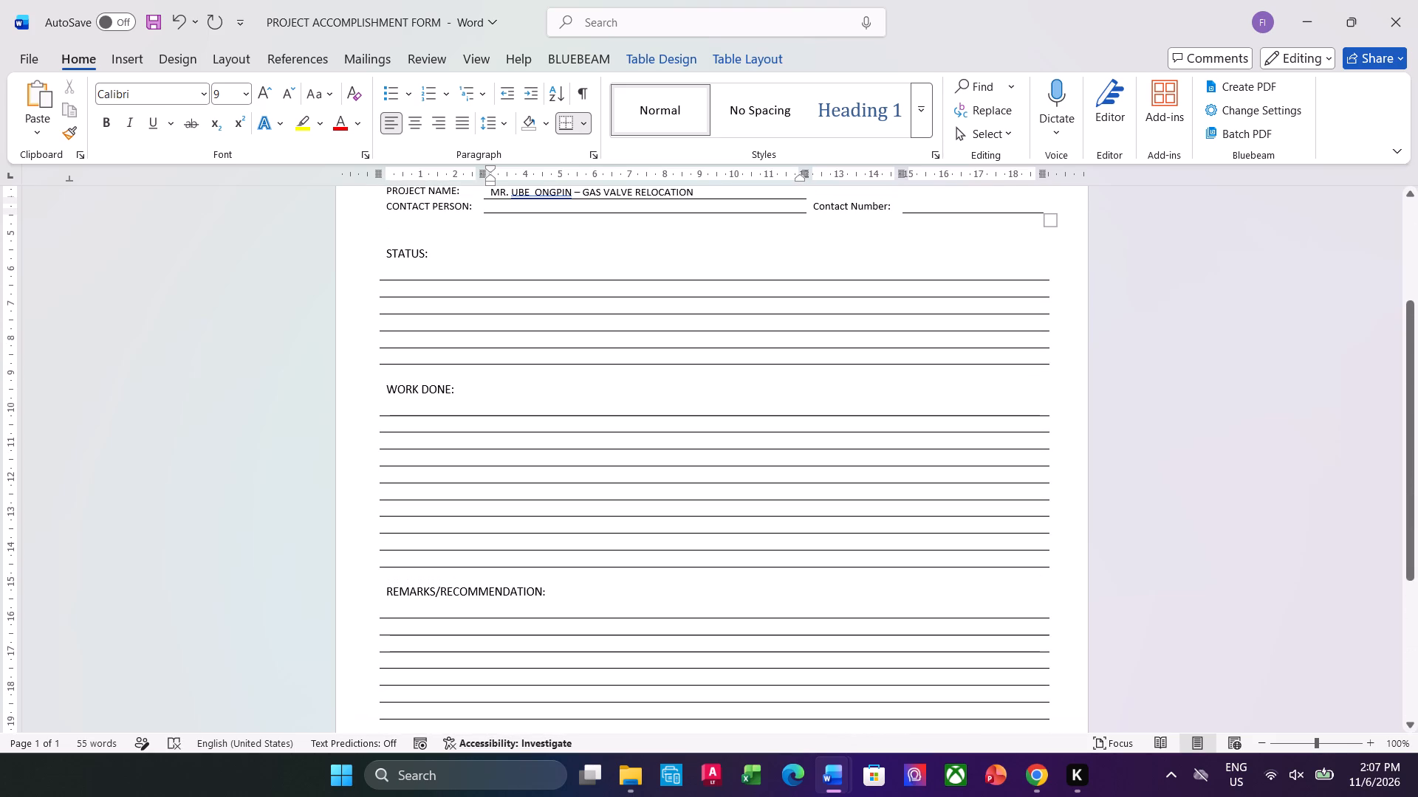
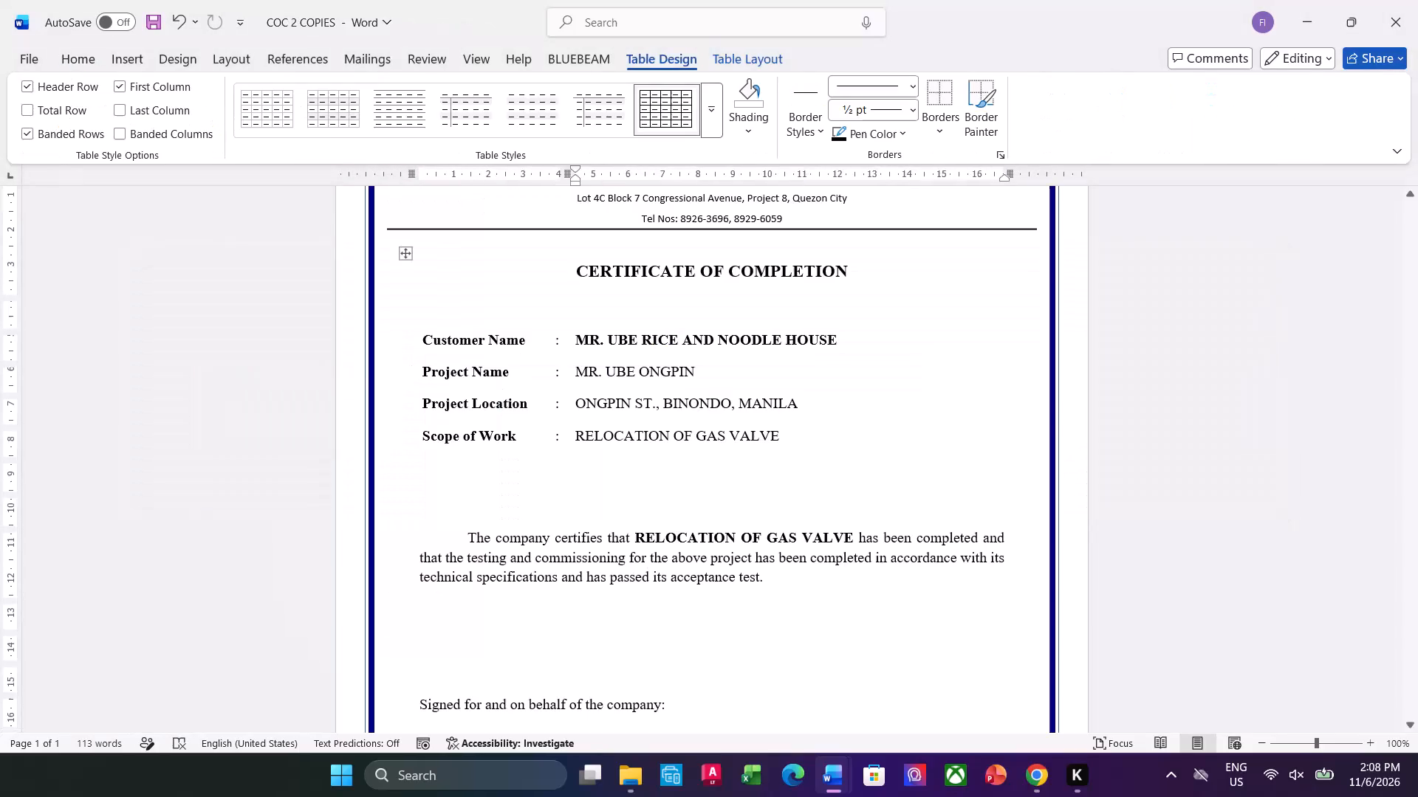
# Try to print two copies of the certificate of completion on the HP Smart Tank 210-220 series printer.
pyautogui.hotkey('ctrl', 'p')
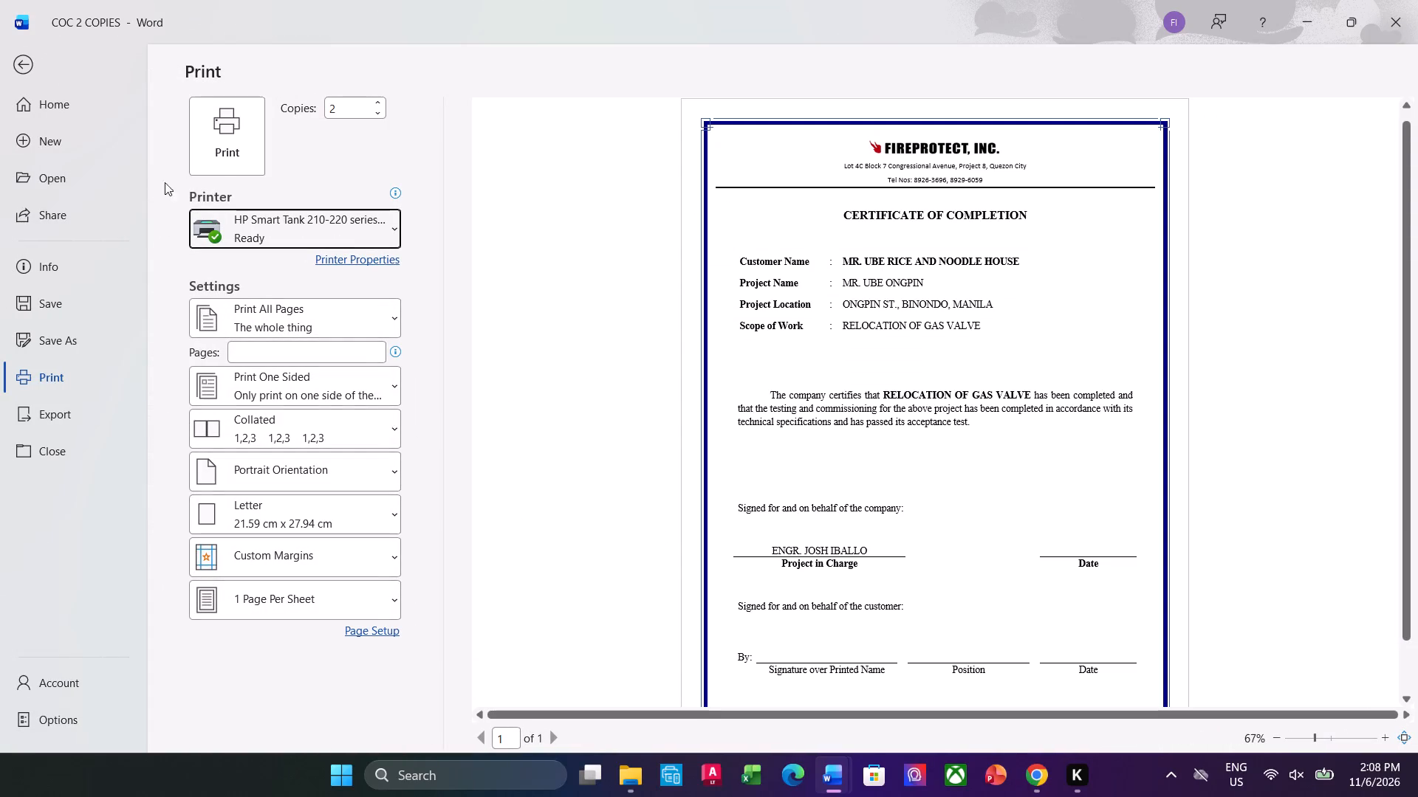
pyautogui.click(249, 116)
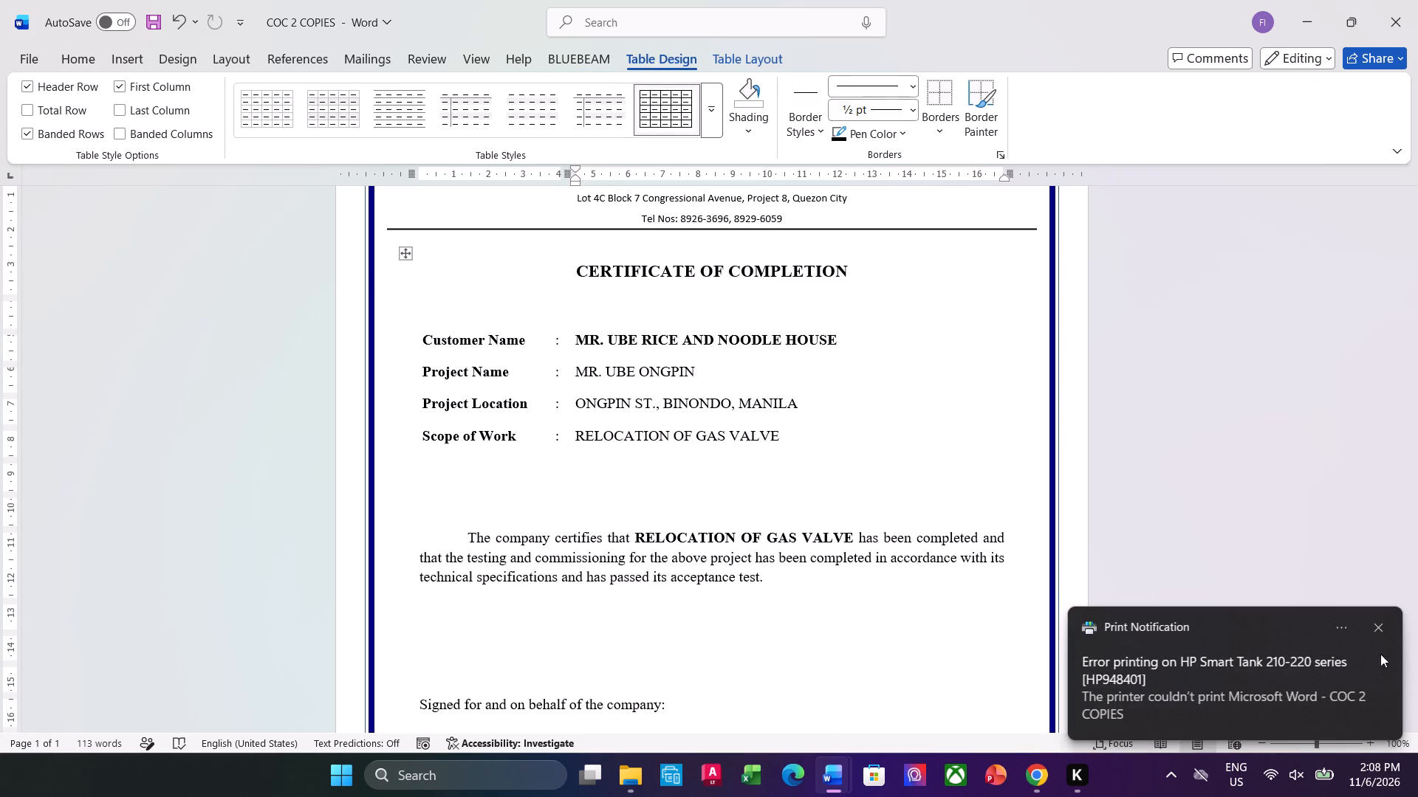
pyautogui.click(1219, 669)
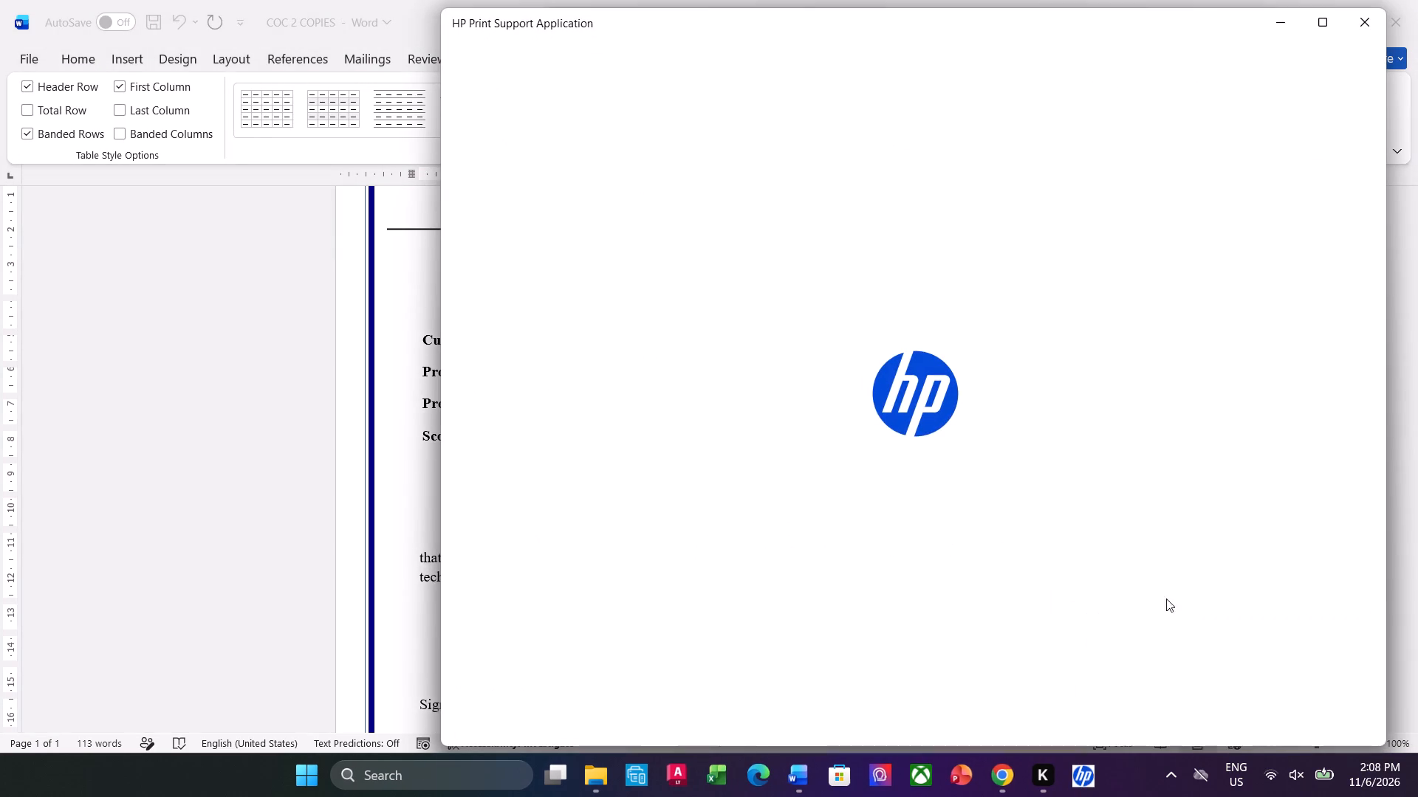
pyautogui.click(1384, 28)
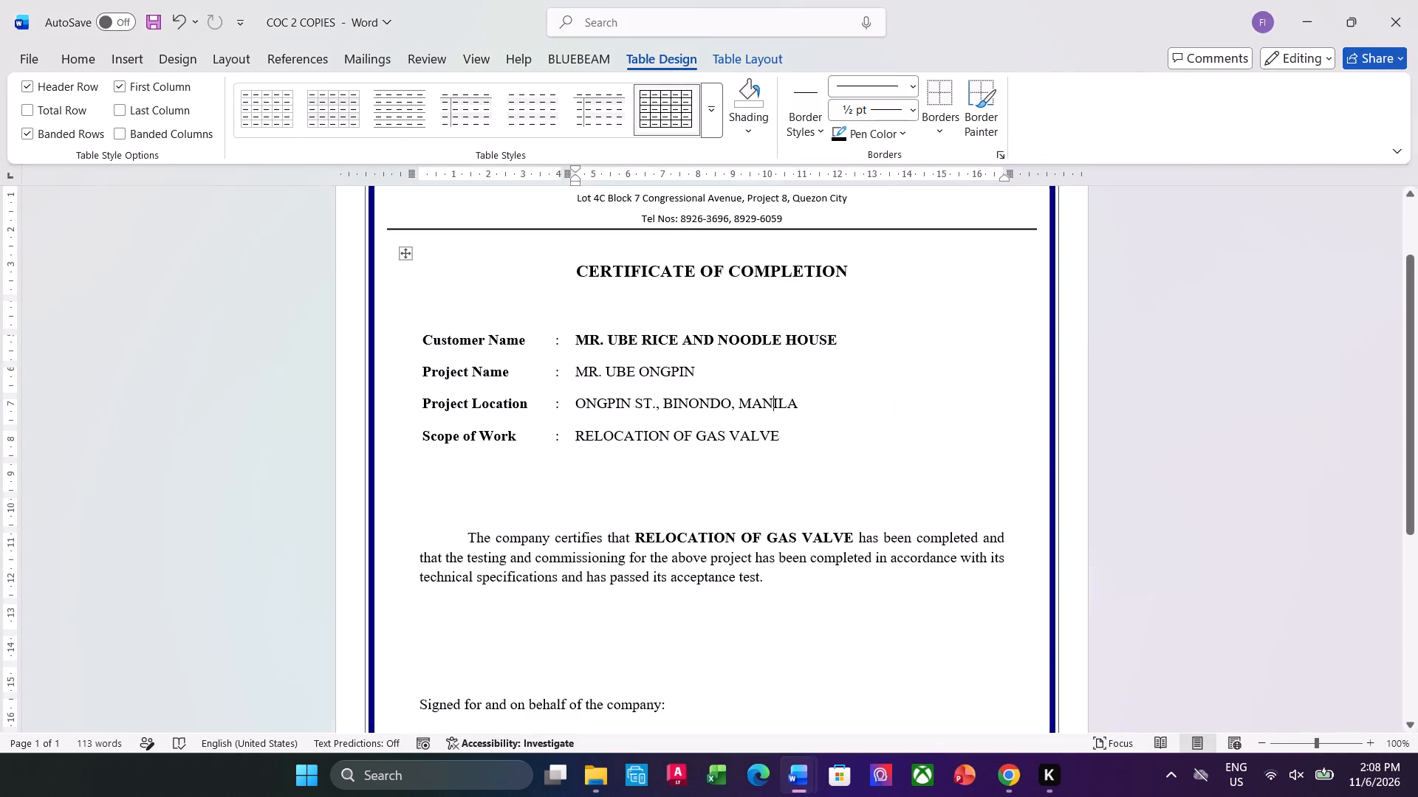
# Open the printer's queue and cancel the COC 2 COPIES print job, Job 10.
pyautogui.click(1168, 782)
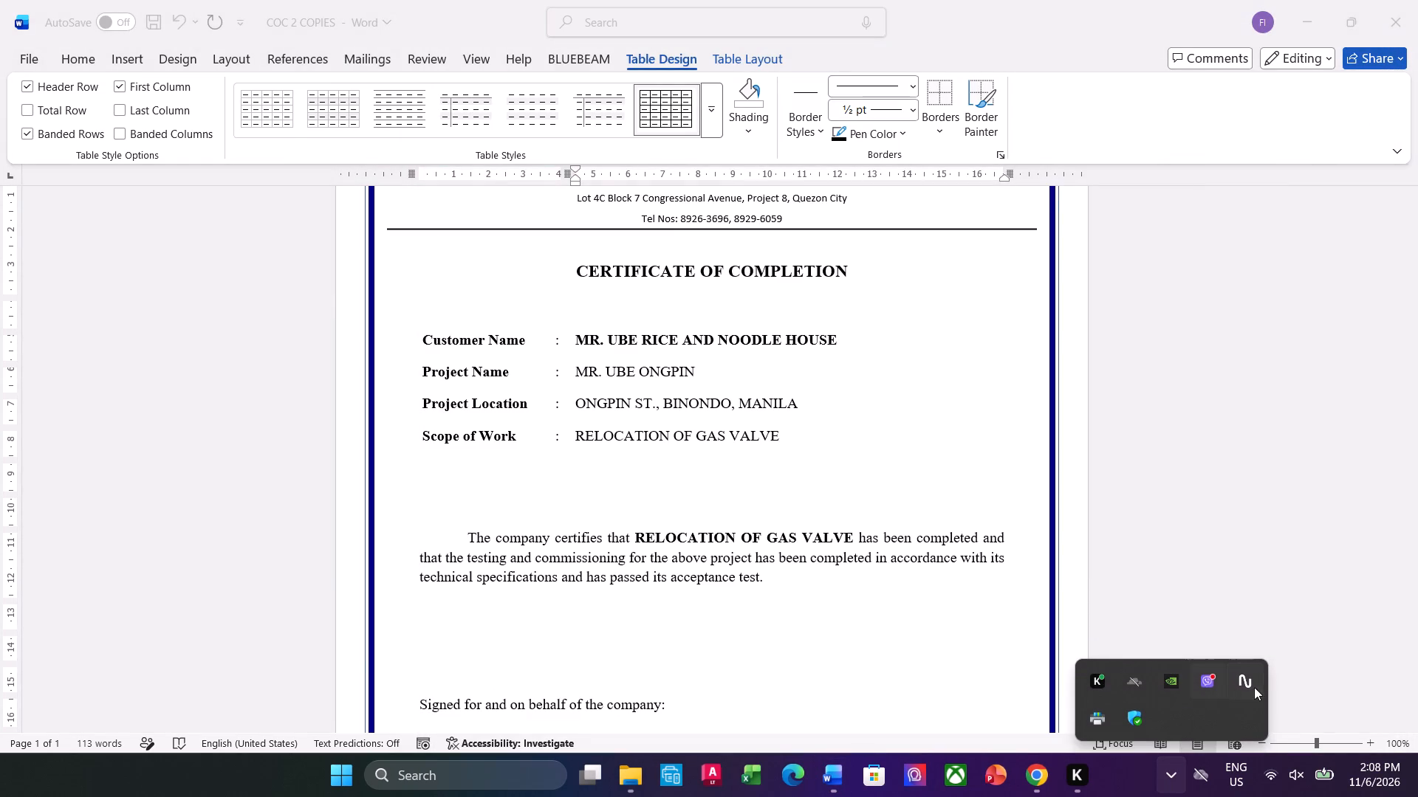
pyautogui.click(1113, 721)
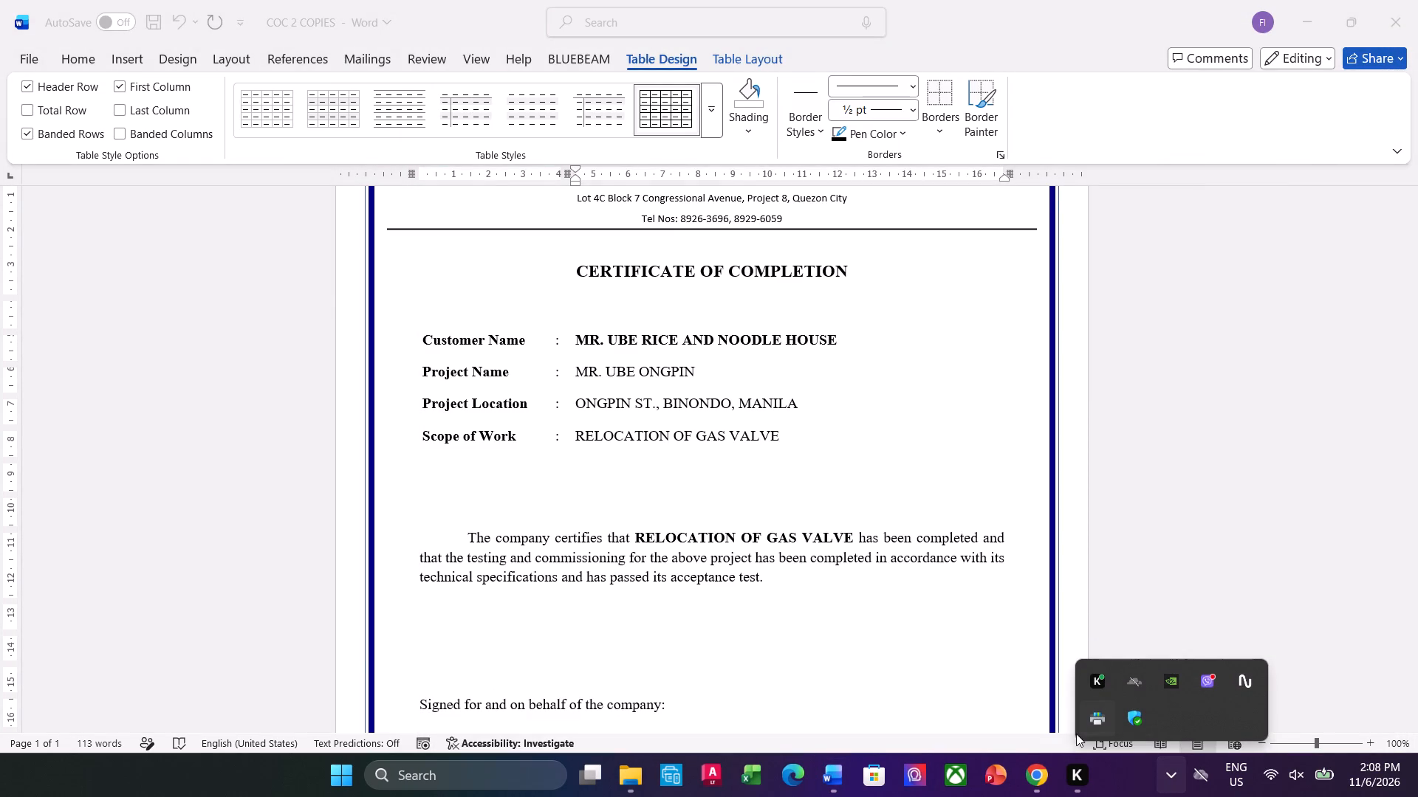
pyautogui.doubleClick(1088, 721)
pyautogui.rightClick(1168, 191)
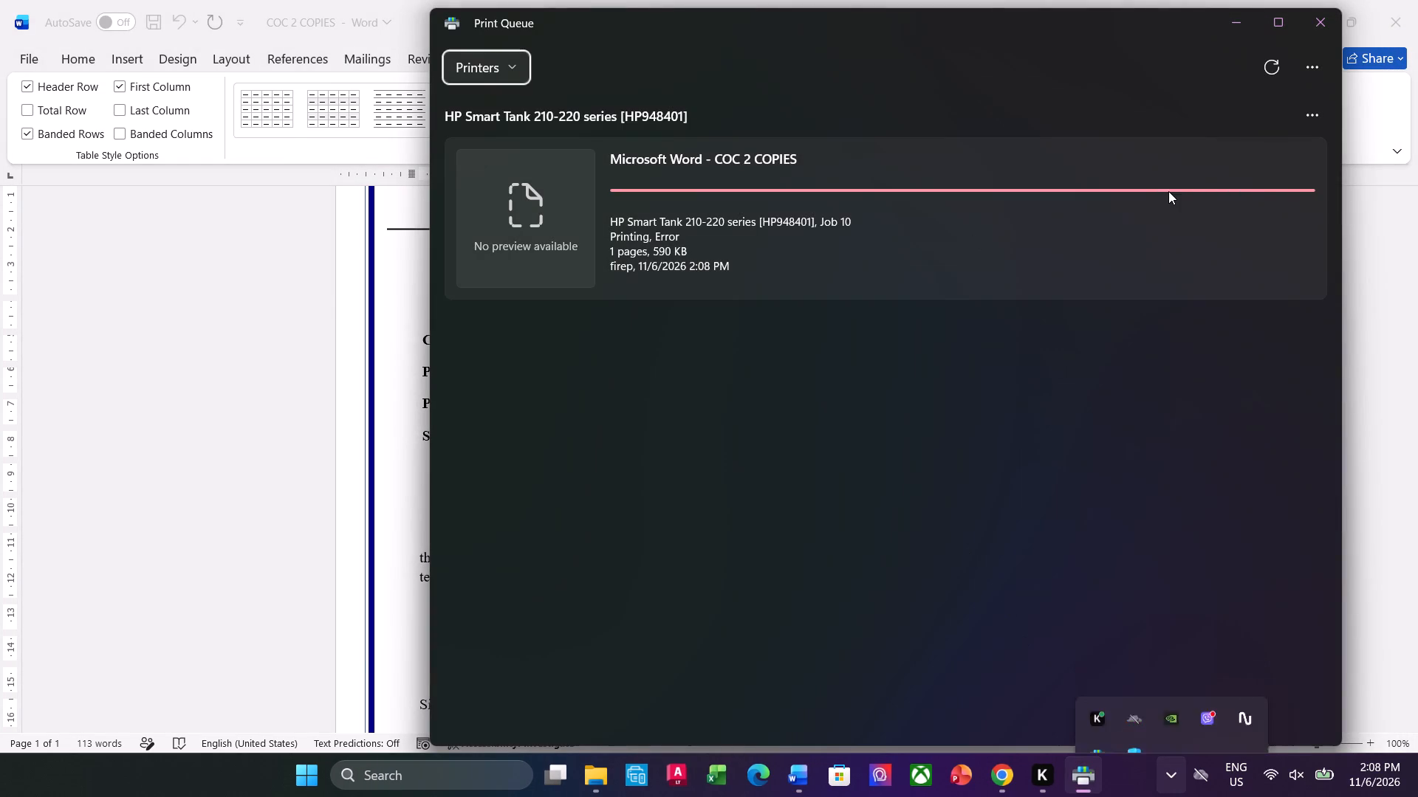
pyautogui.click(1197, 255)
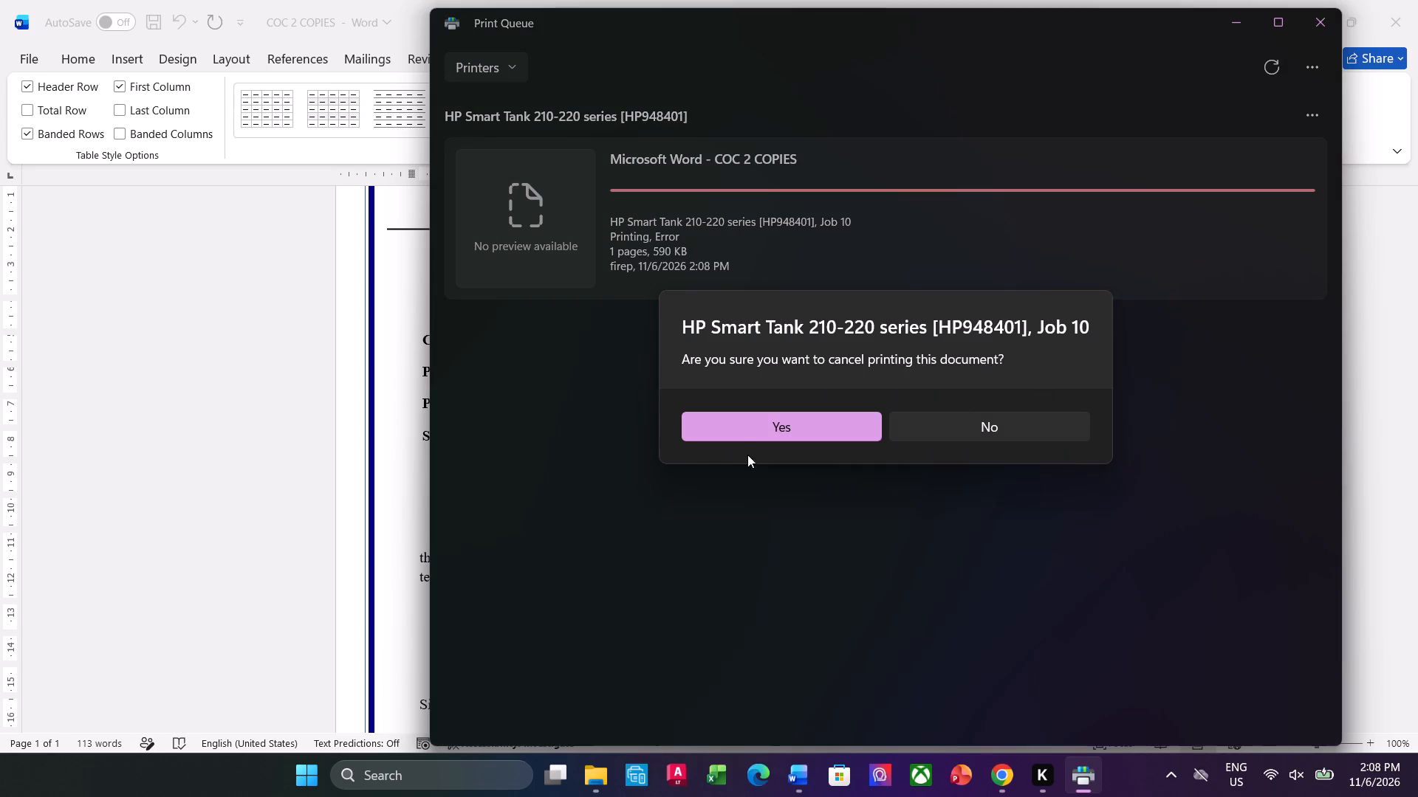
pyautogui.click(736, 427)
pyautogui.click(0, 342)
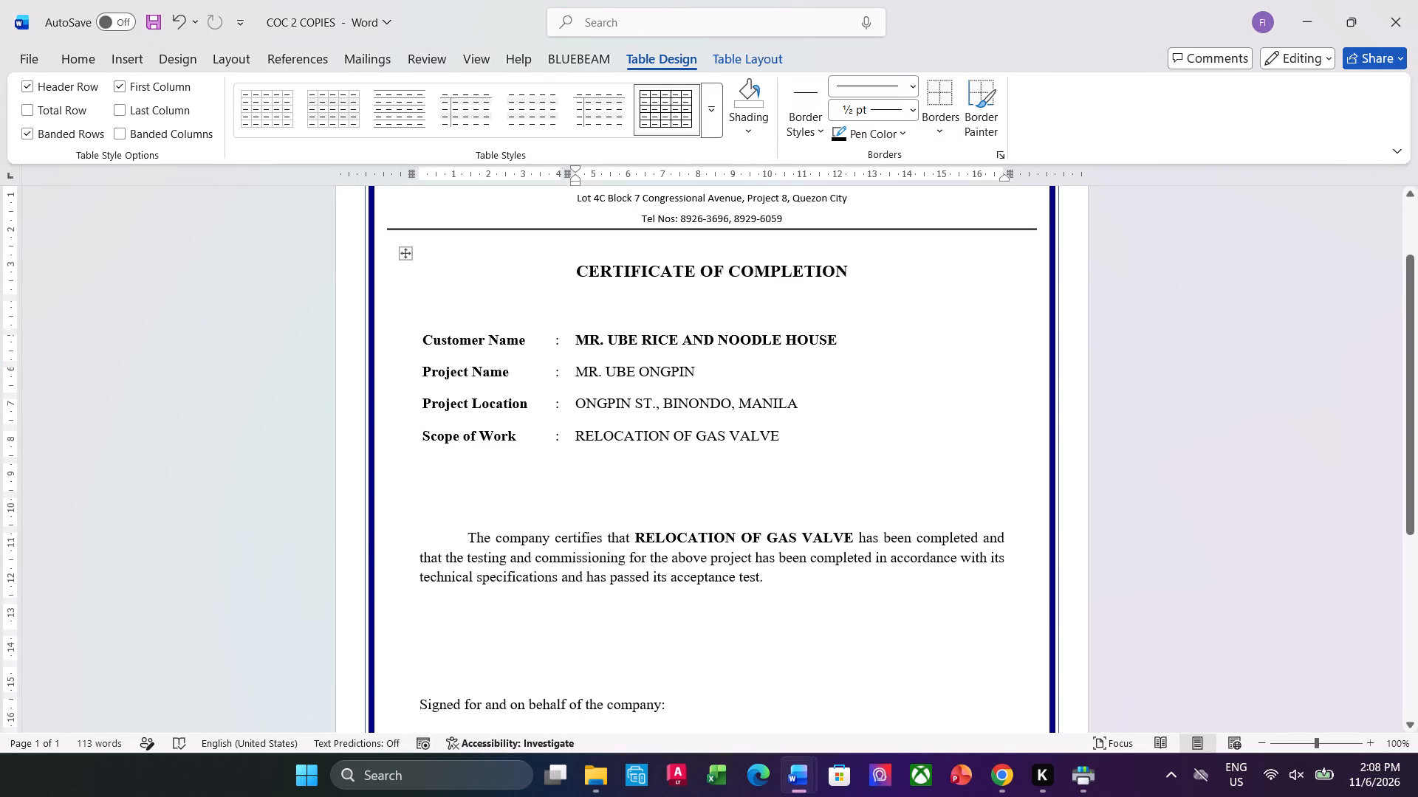
# Send two copies of the certificate of completion to the HP Smart Tank 210-220 series printer again.
pyautogui.hotkey('ctrl', 'p')
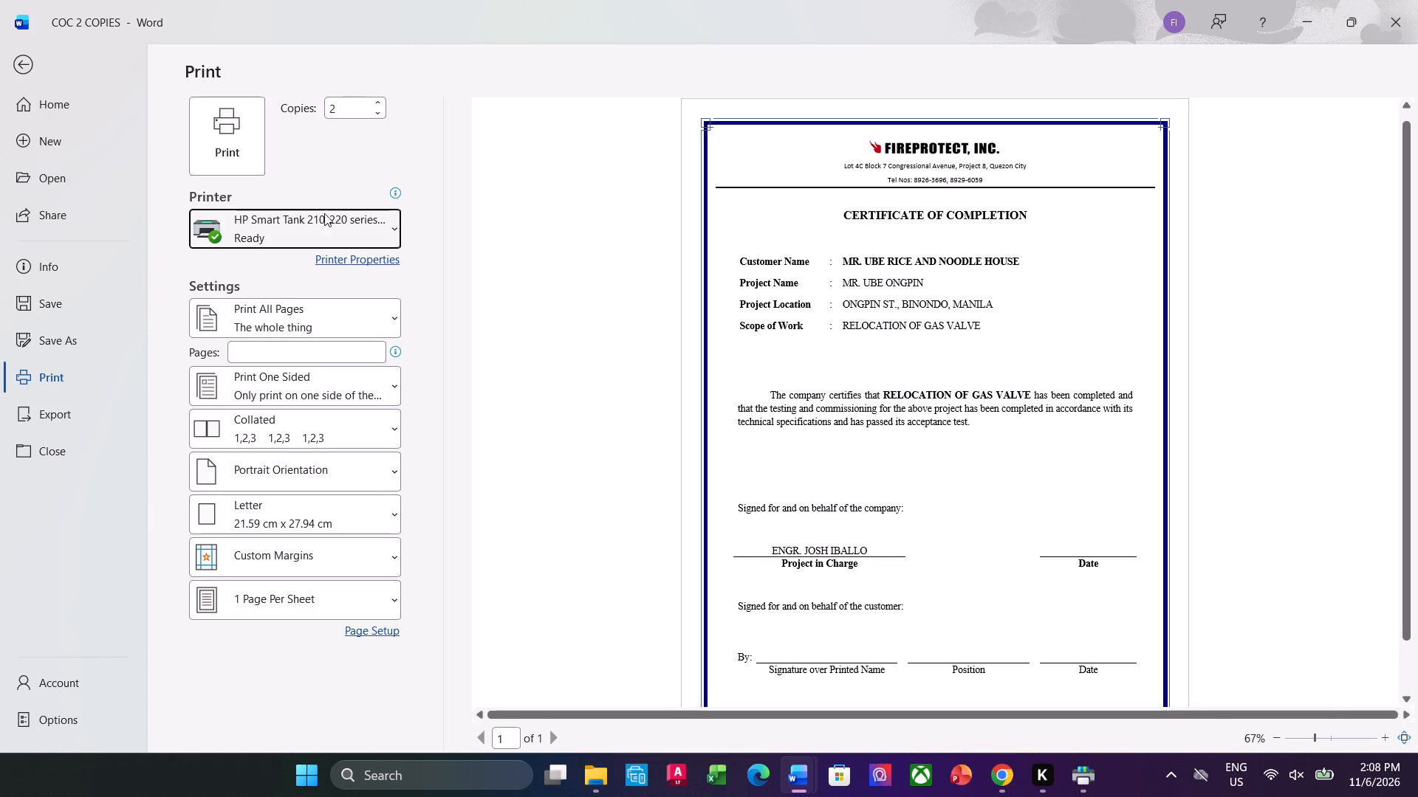
pyautogui.click(257, 139)
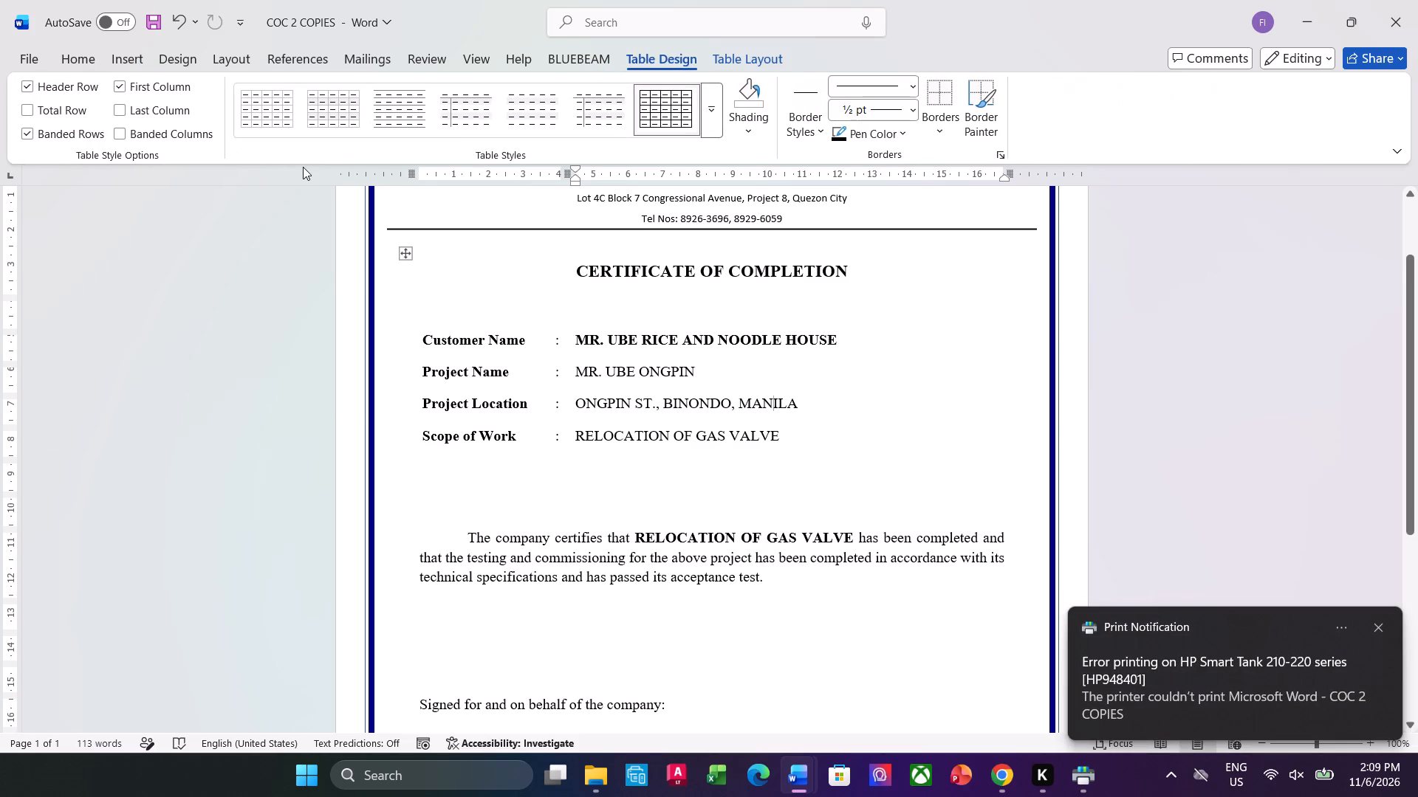
pyautogui.click(1118, 677)
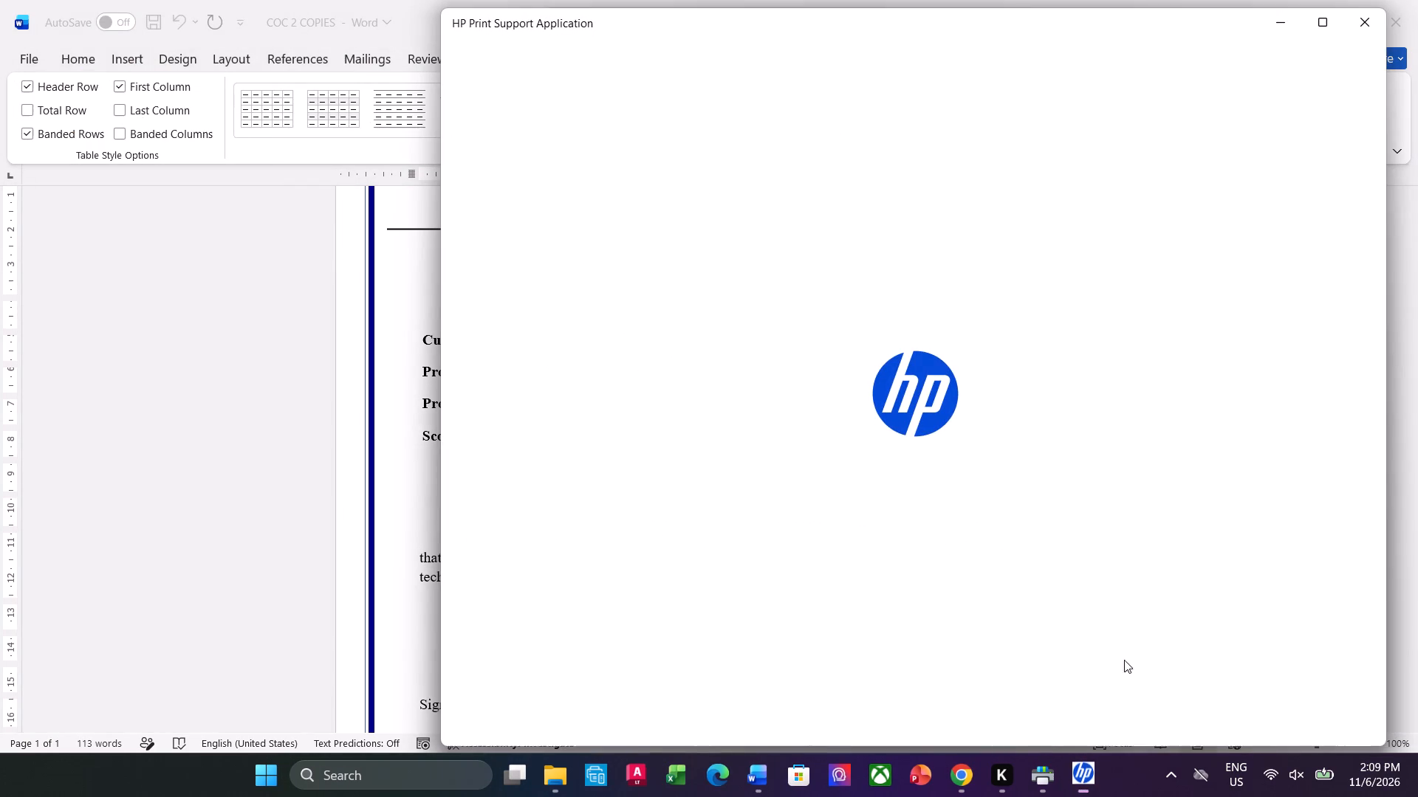
# Restart the COC 2 COPIES print job, Job 11, in the print queue.
pyautogui.click(1042, 780)
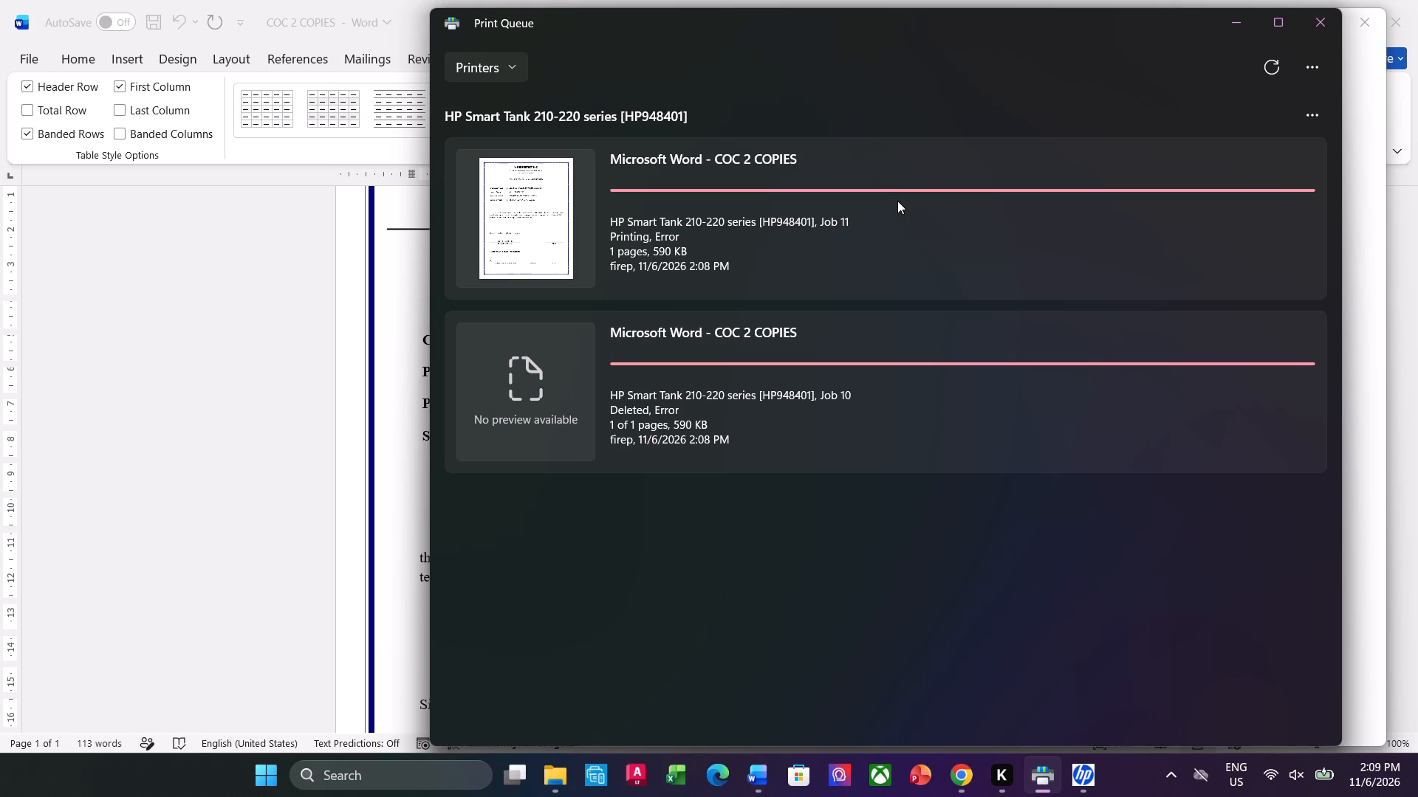
pyautogui.click(897, 201)
pyautogui.rightClick(897, 201)
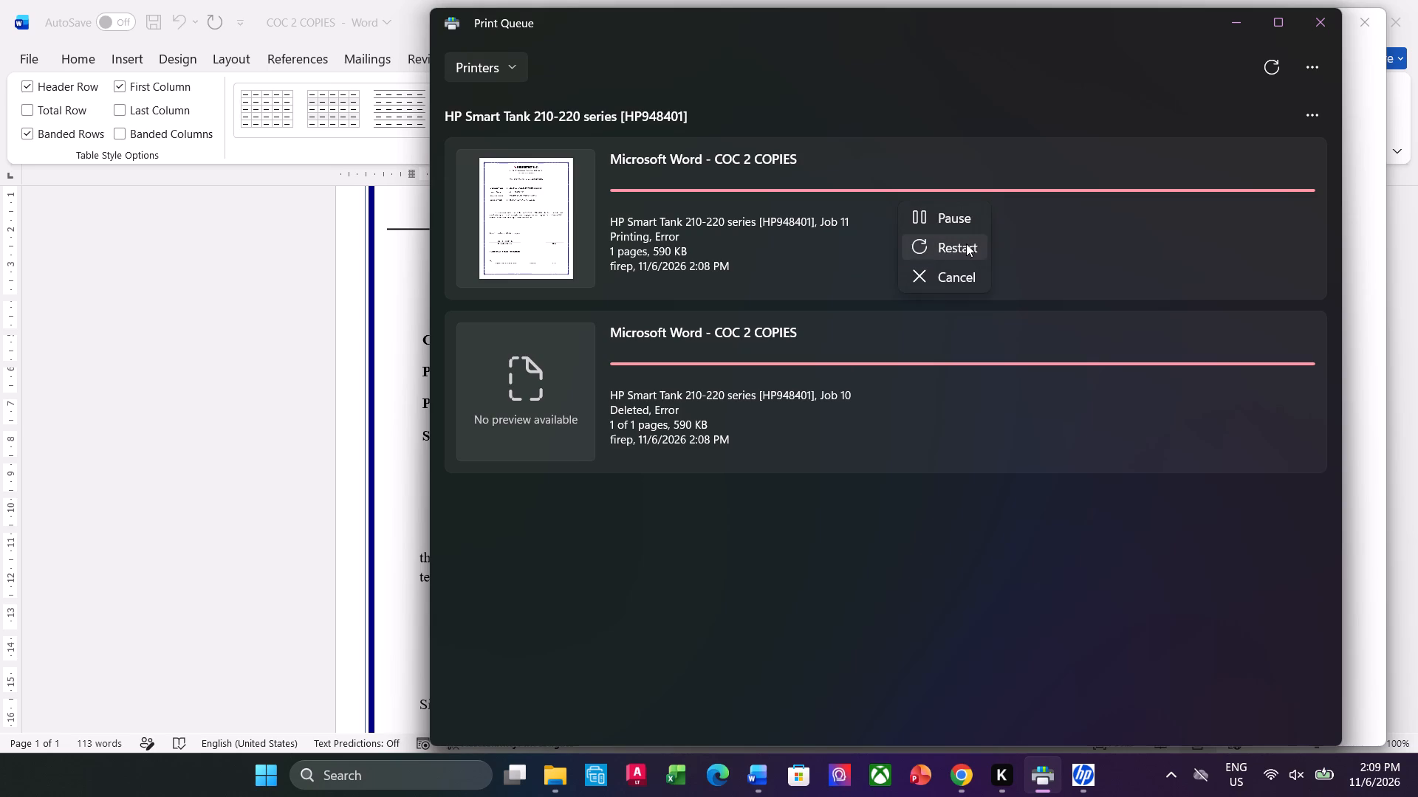
pyautogui.click(966, 244)
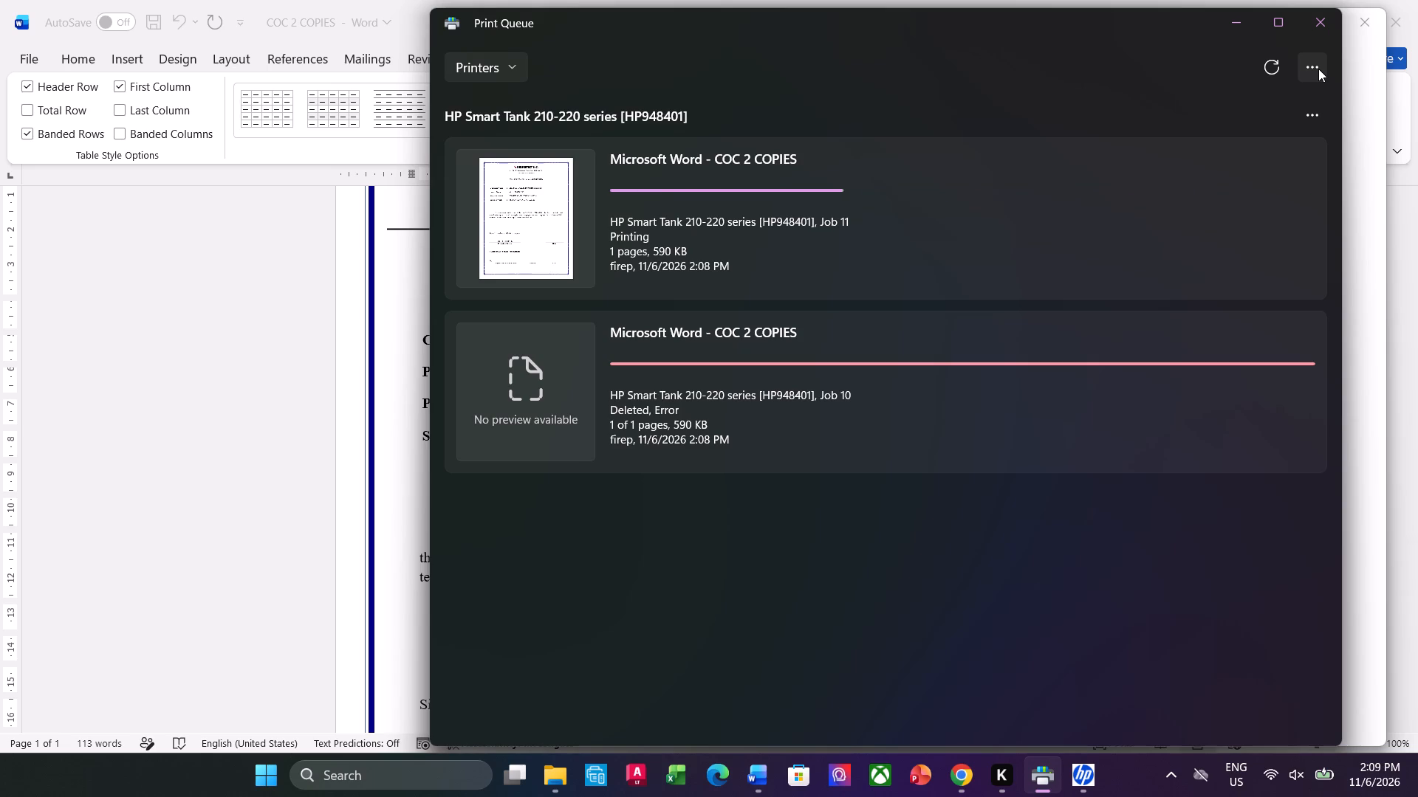
pyautogui.click(954, 784)
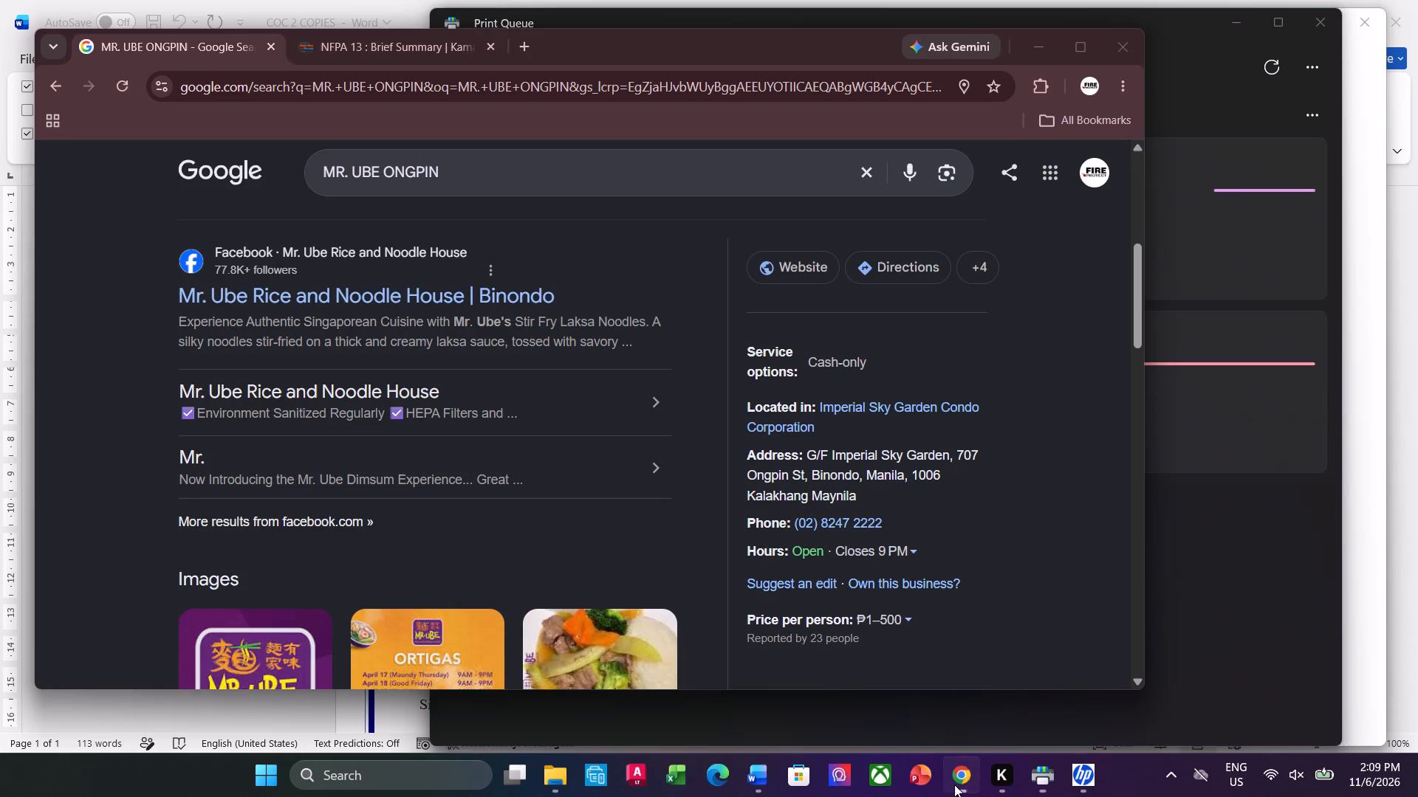
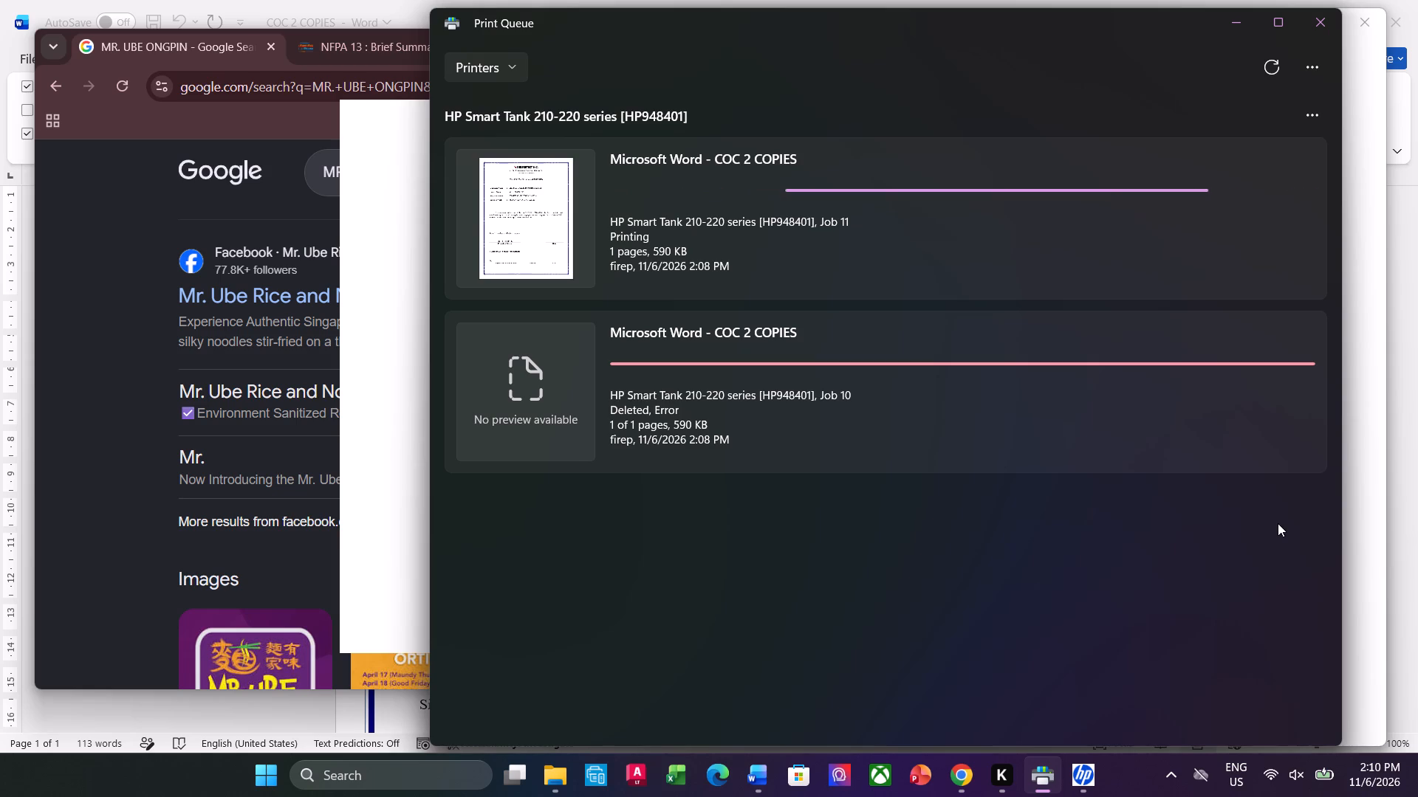
# Cancel all print jobs in the HP Smart Tank 210-220 series print queue.
pyautogui.click(1315, 72)
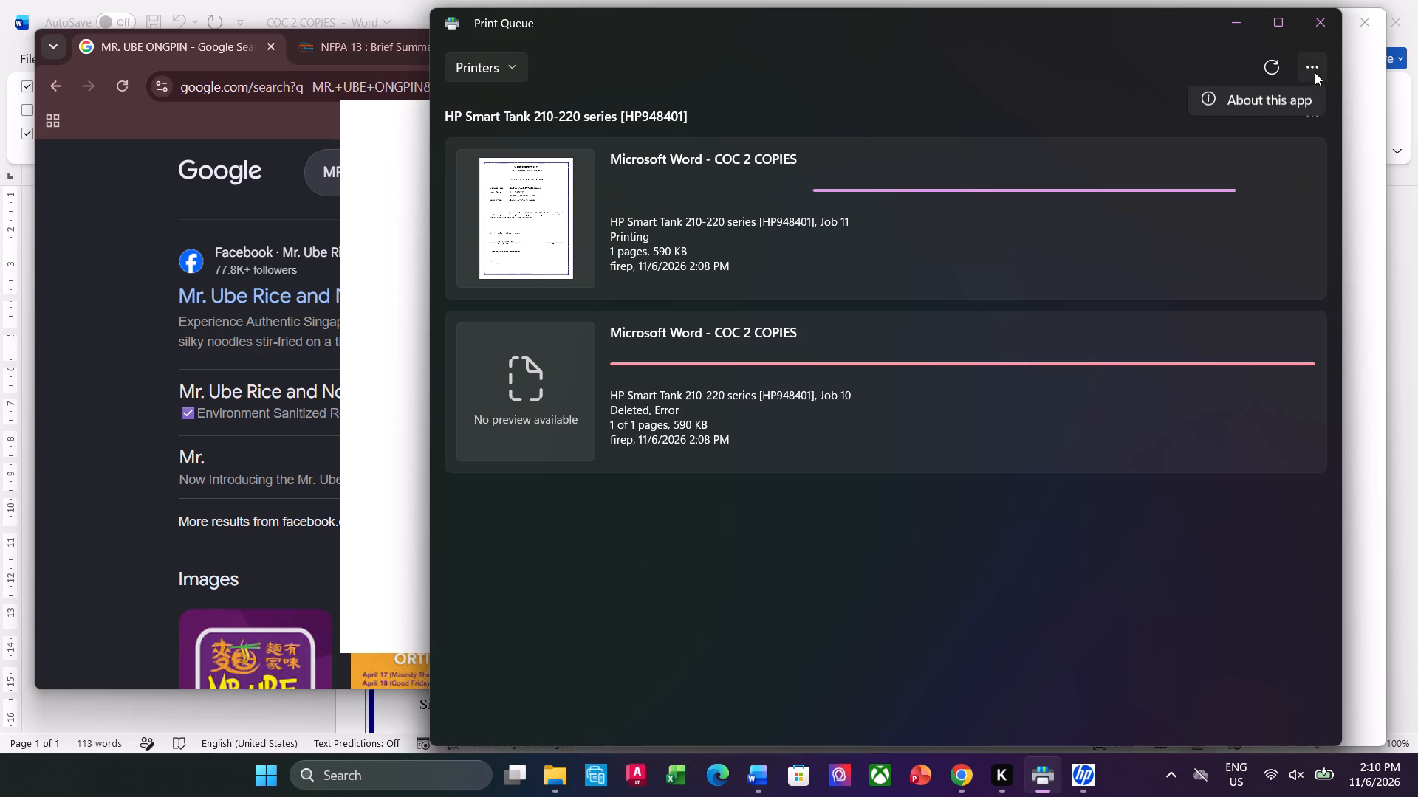
pyautogui.click(1327, 66)
pyautogui.click(1301, 72)
pyautogui.click(1301, 128)
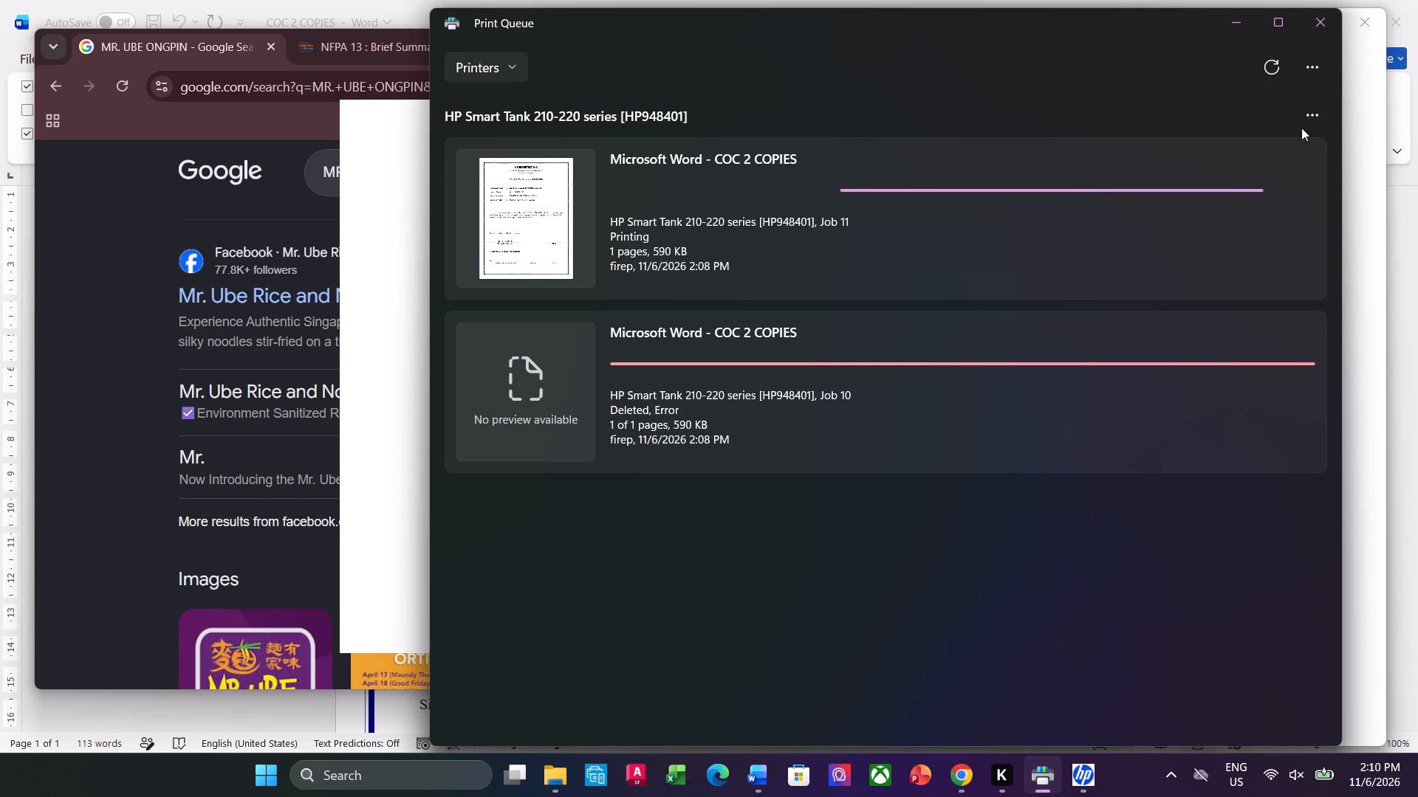
pyautogui.click(1318, 110)
pyautogui.click(1250, 202)
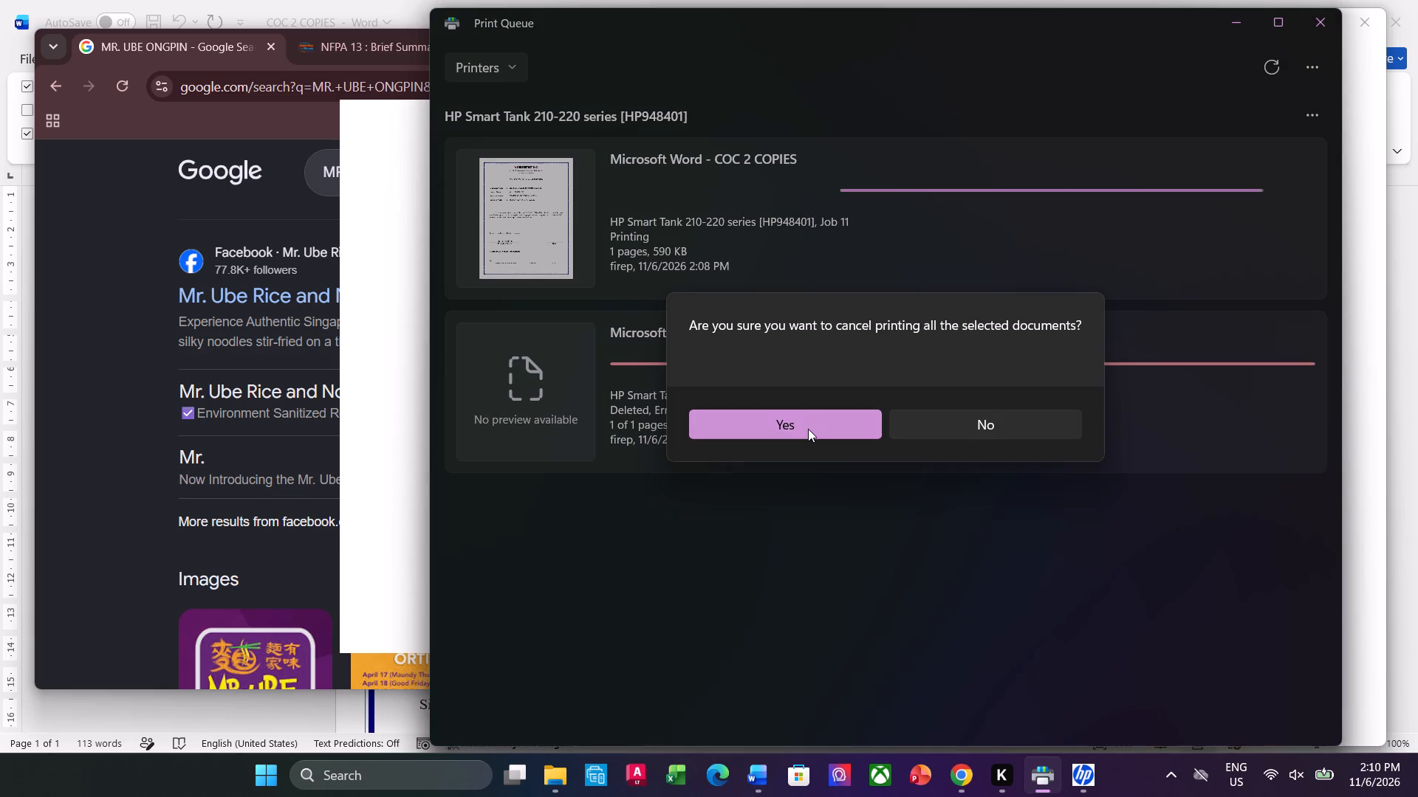
pyautogui.click(808, 429)
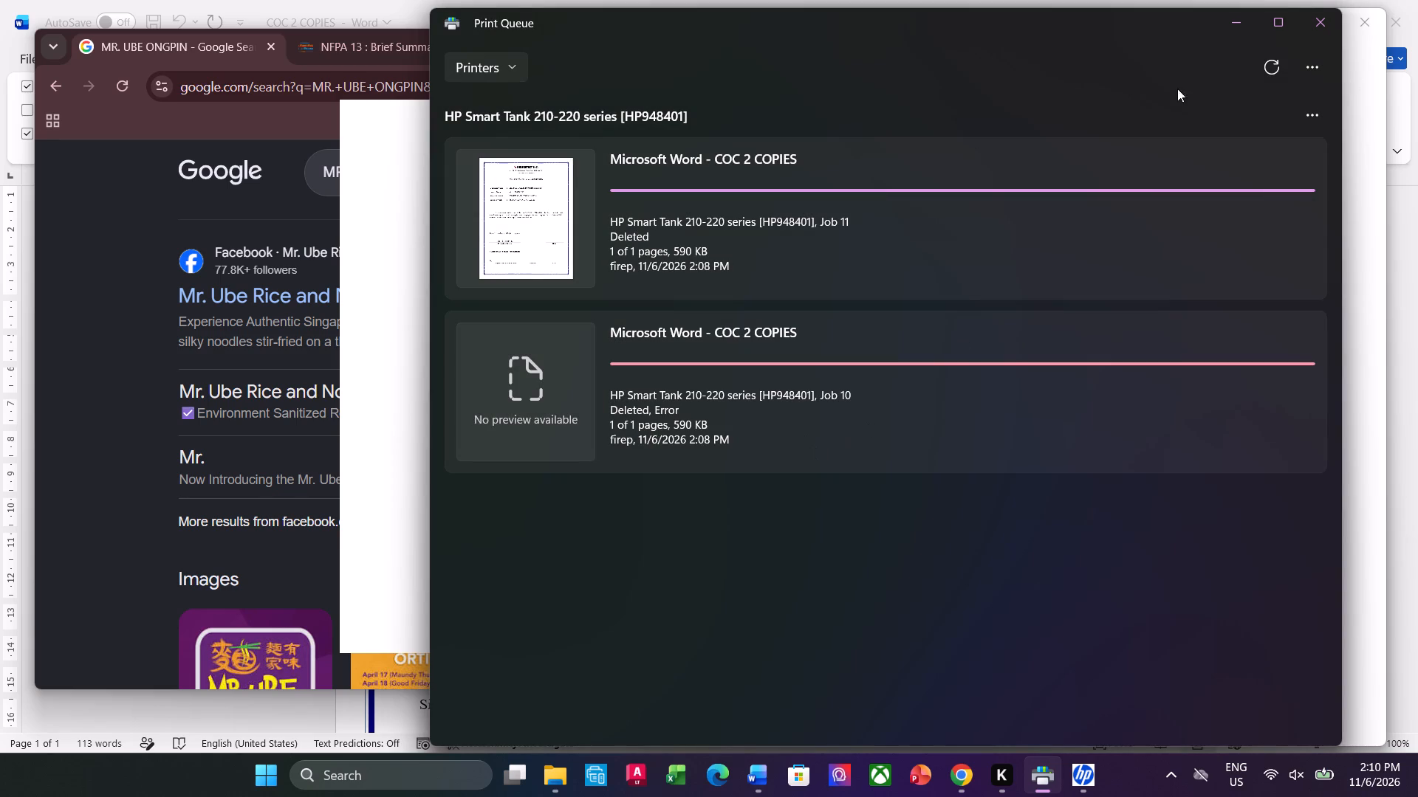
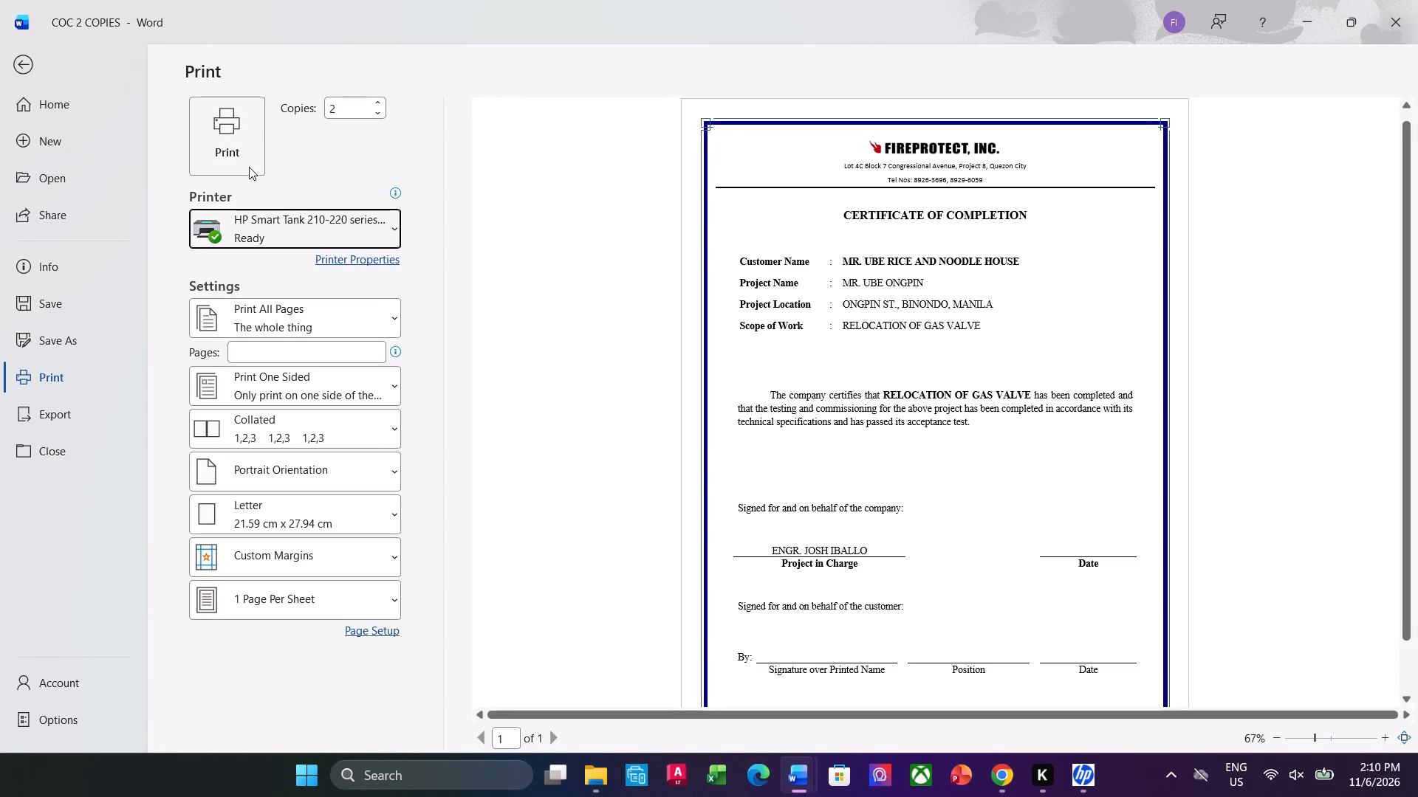
# Open the HP Smart Tank 210-220 series printer properties and review the print settings through to Borderless Printing.
pyautogui.click(369, 260)
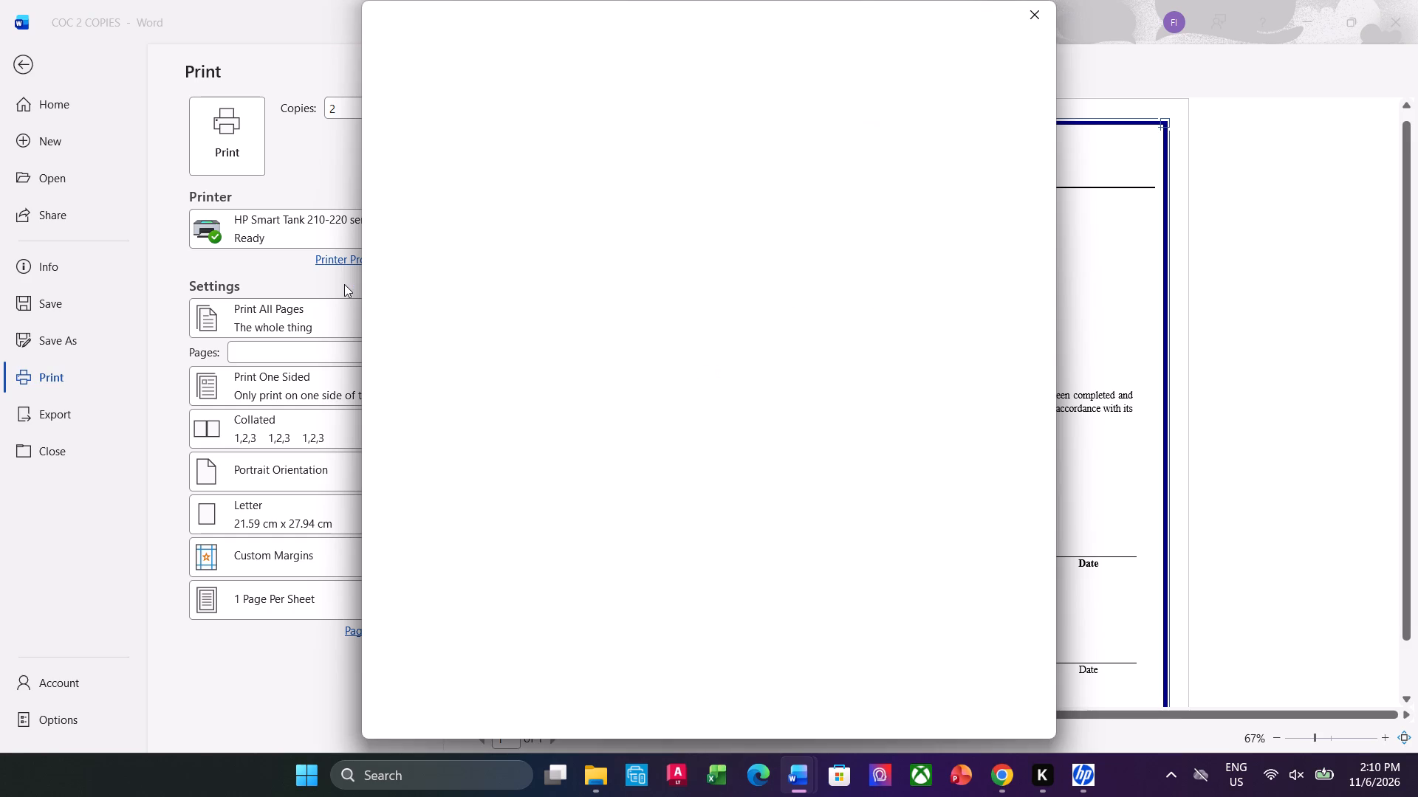
pyautogui.click(344, 284)
pyautogui.moveTo(221, 116); pyautogui.dragTo(239, 153)
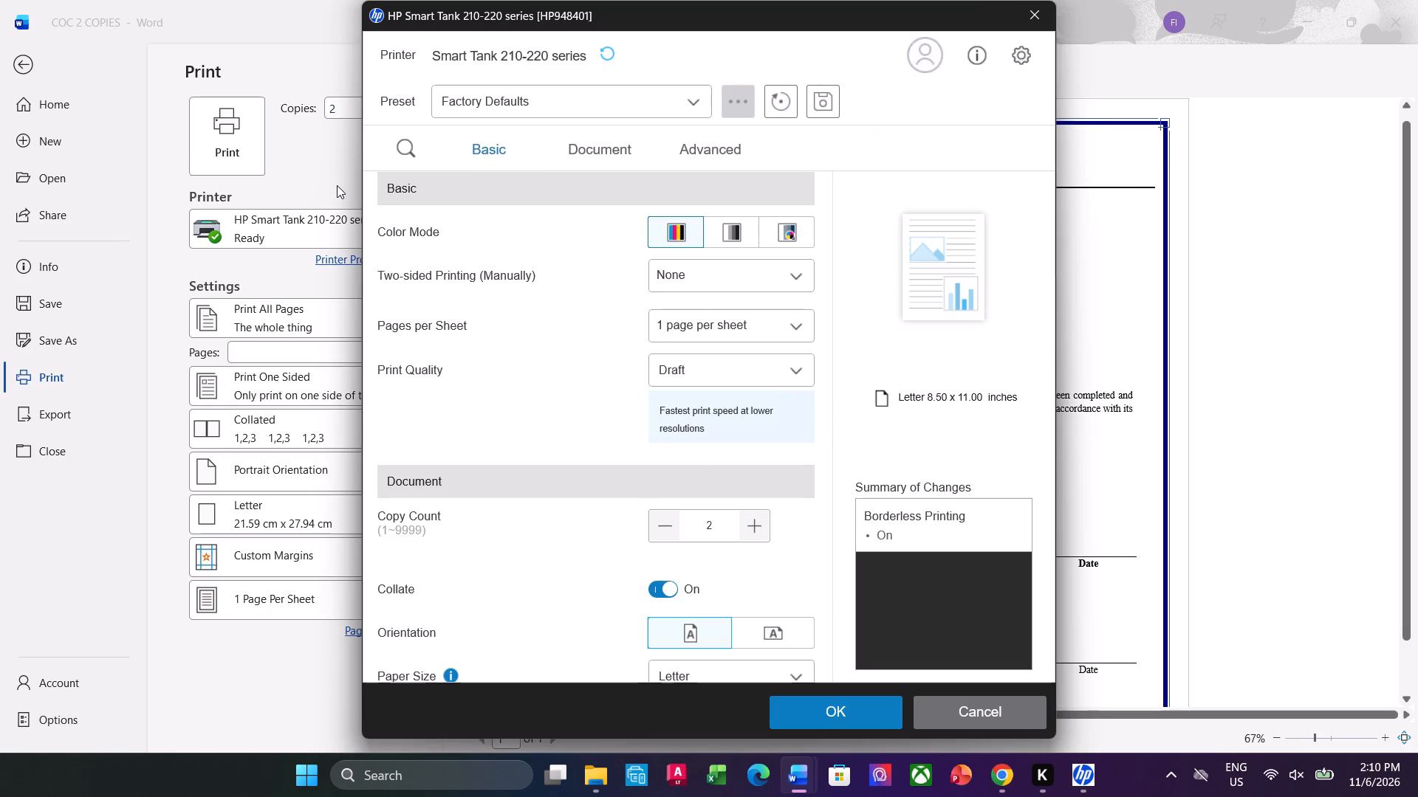
pyautogui.scroll(-8, 775, 513)
pyautogui.scroll(-5, 821, 690)
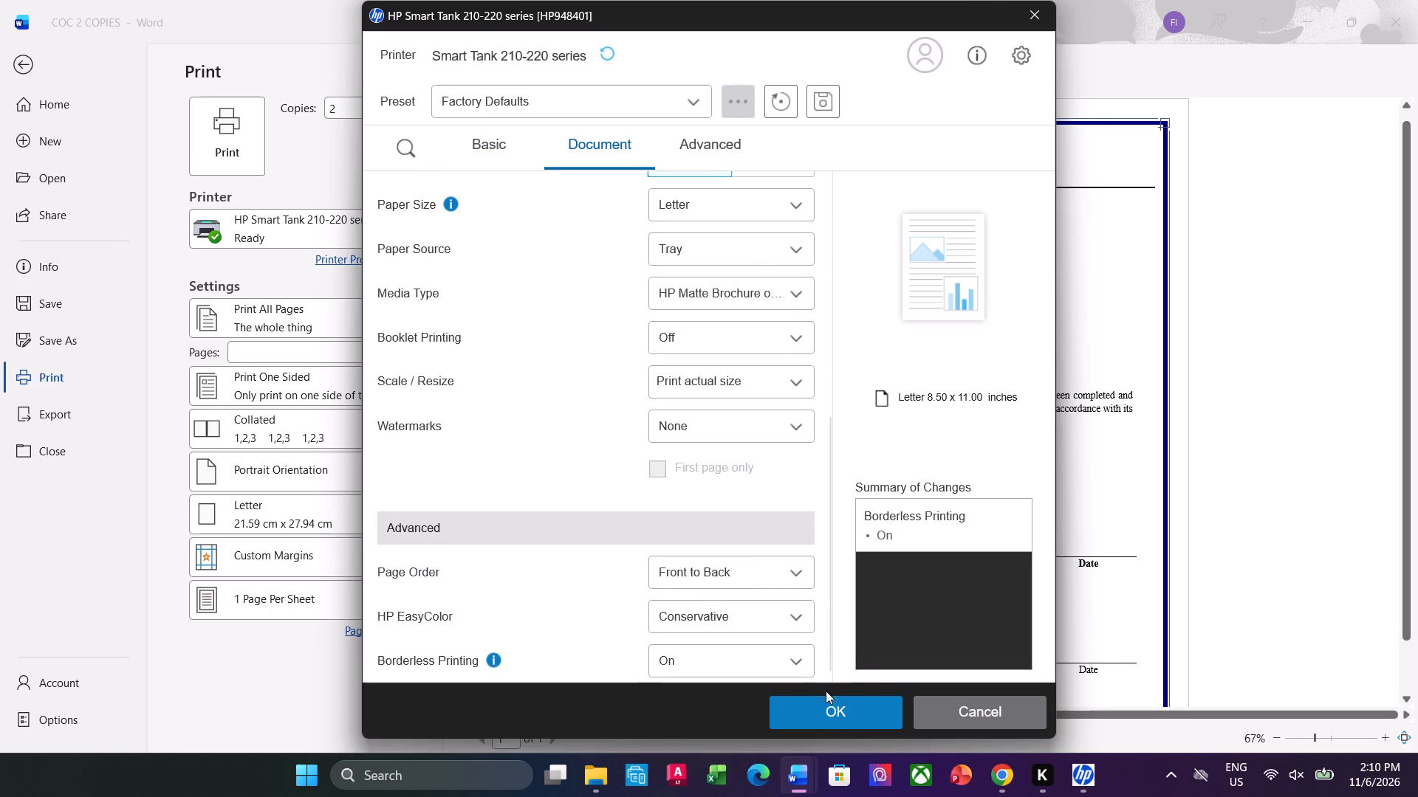
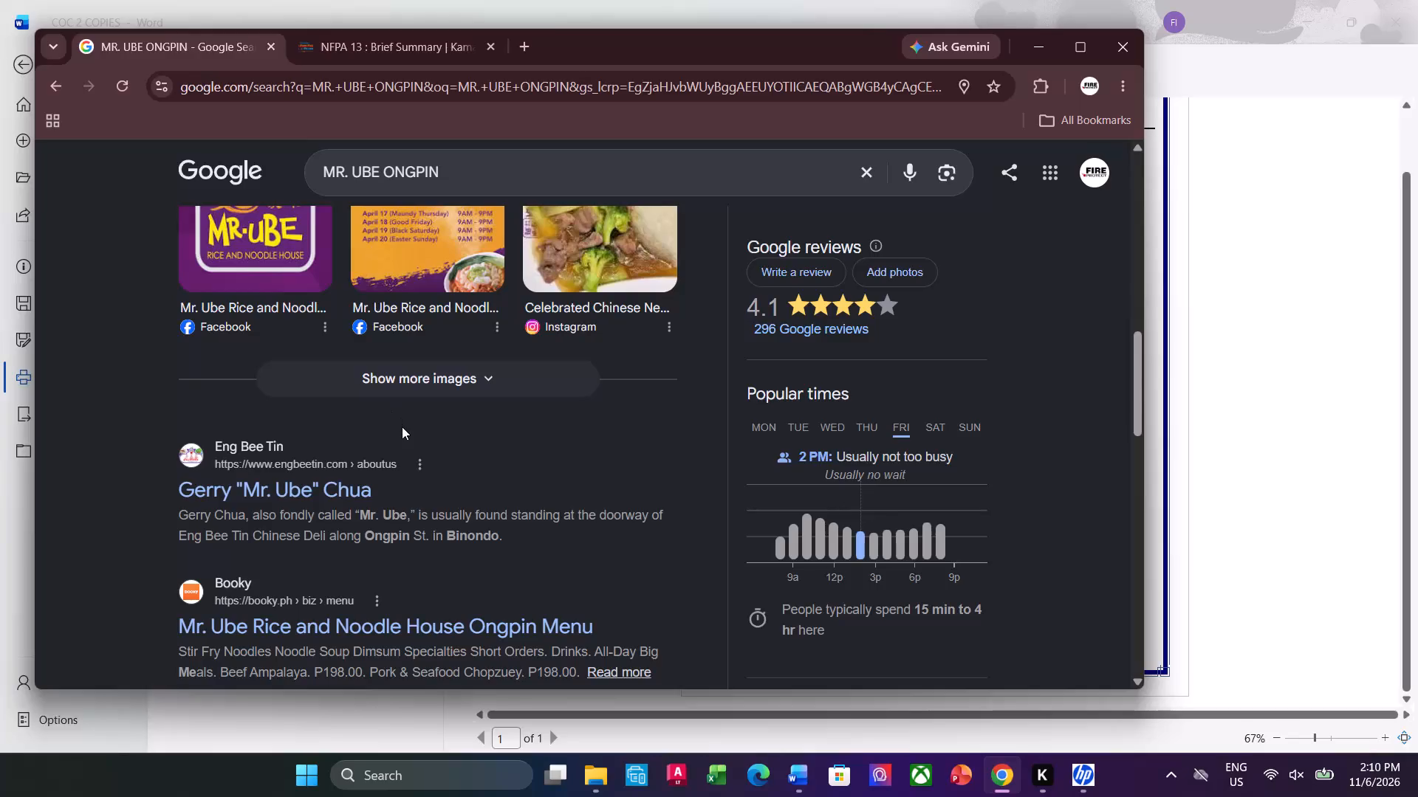
# Look through the MR. UBE ONGPIN search results in Chrome and view the restaurant's noodle soup photo, closing the photo viewer when done.
pyautogui.scroll(4, 403, 438)
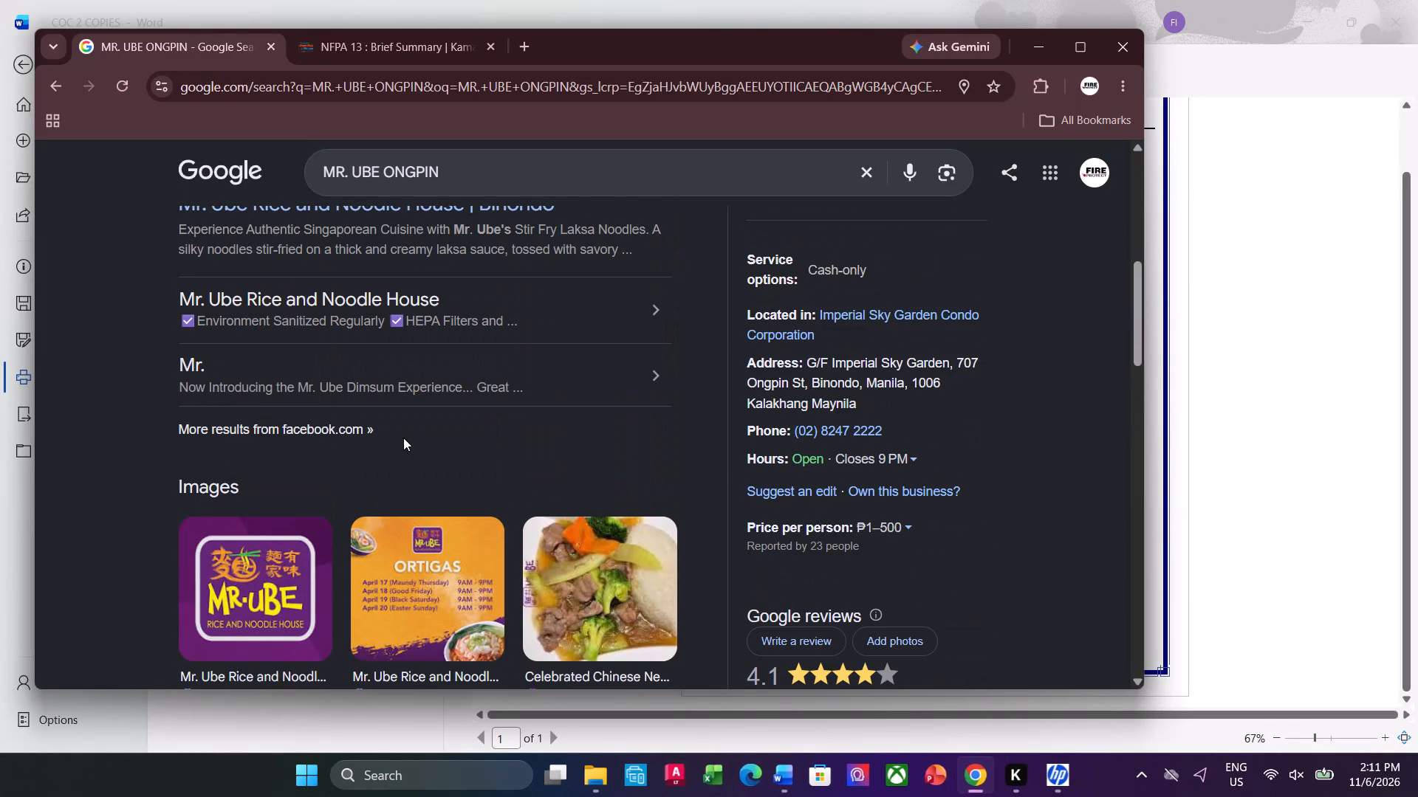
pyautogui.scroll(9, 403, 438)
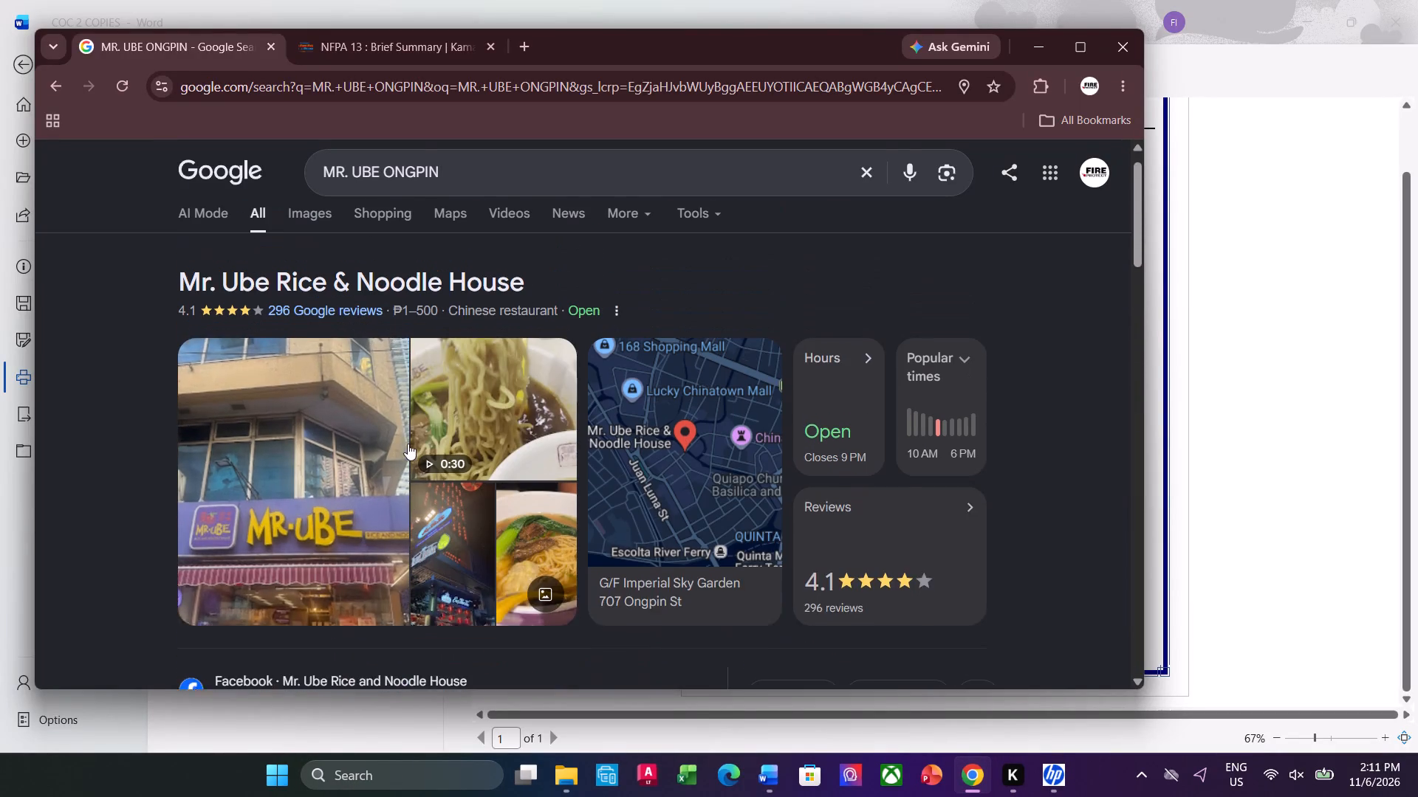
pyautogui.scroll(4, 501, 497)
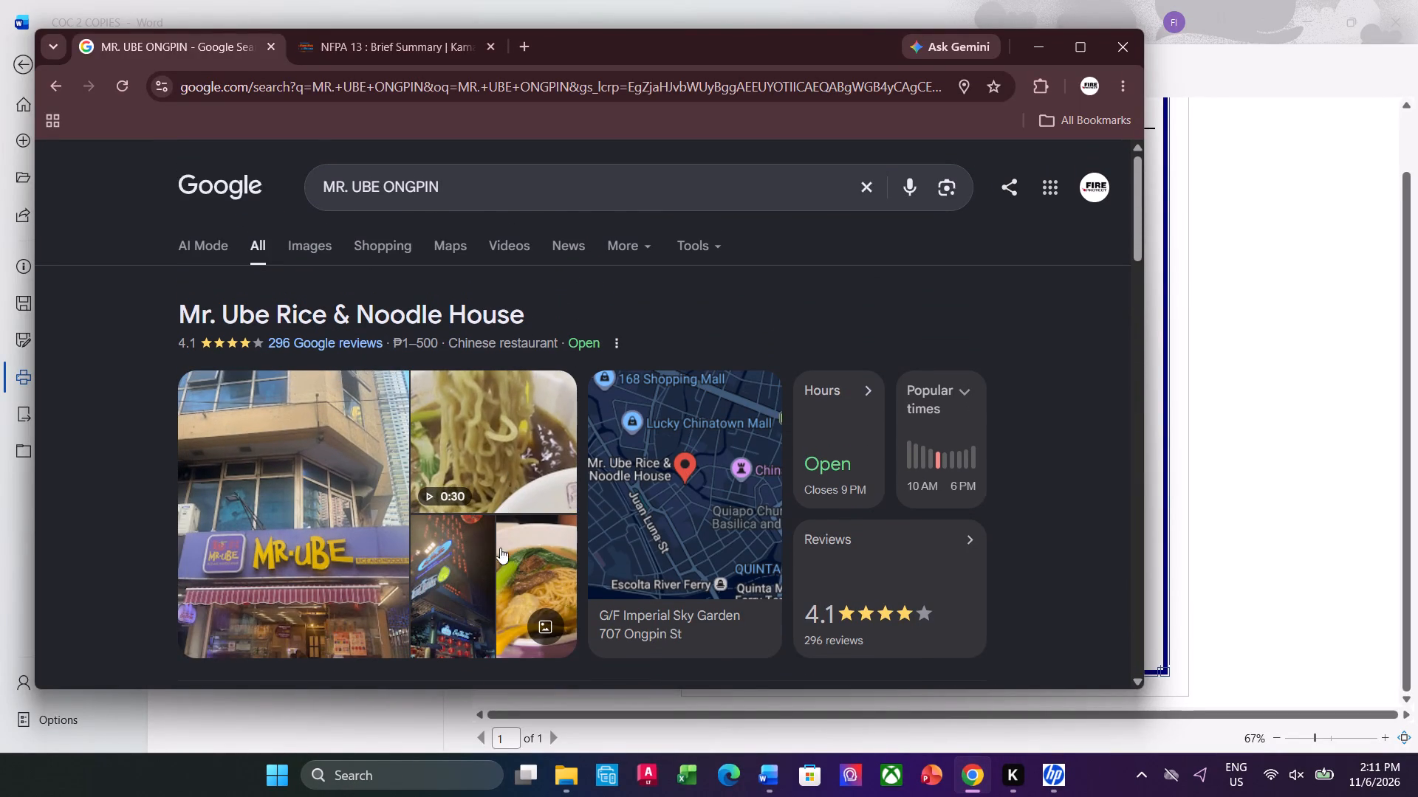
pyautogui.click(522, 559)
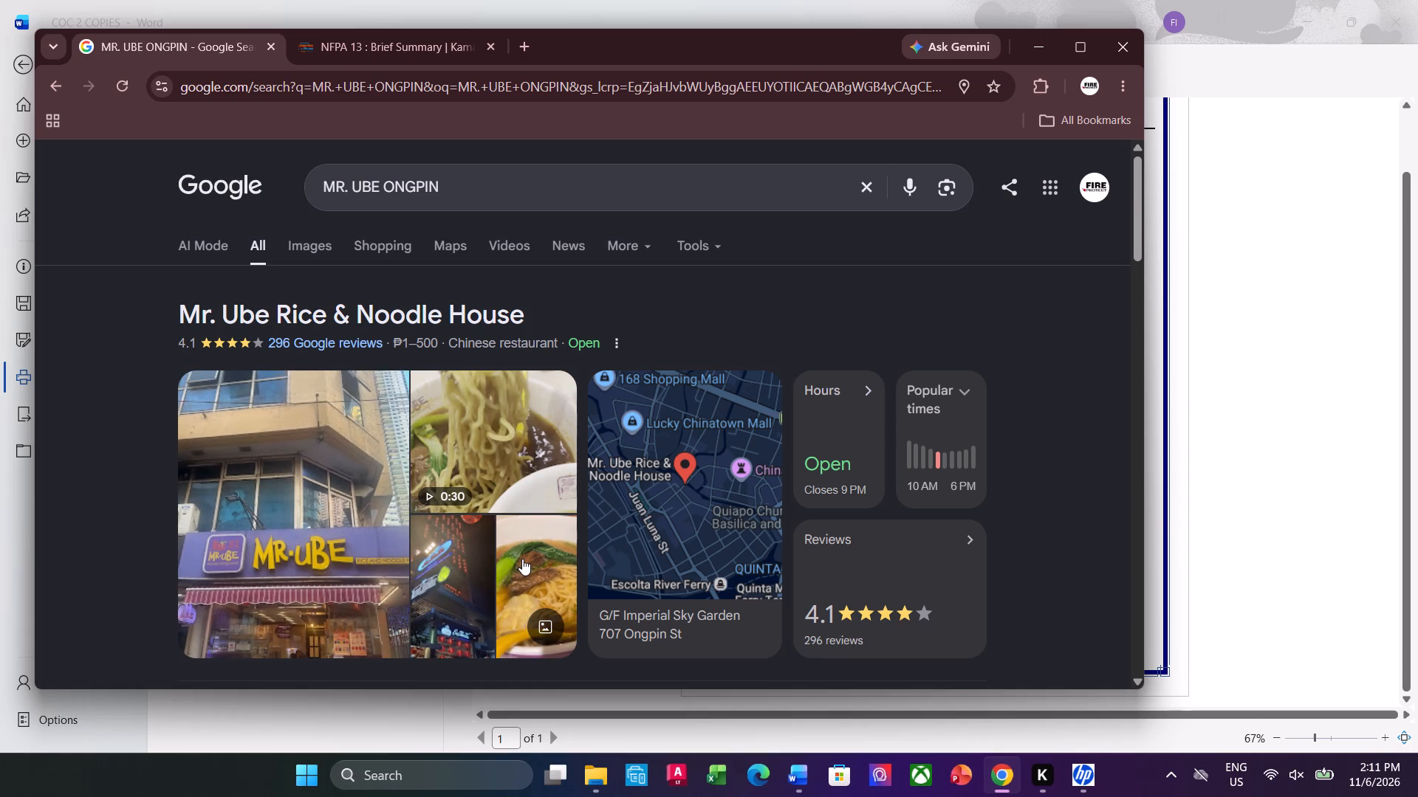
pyautogui.scroll(-2, 907, 407)
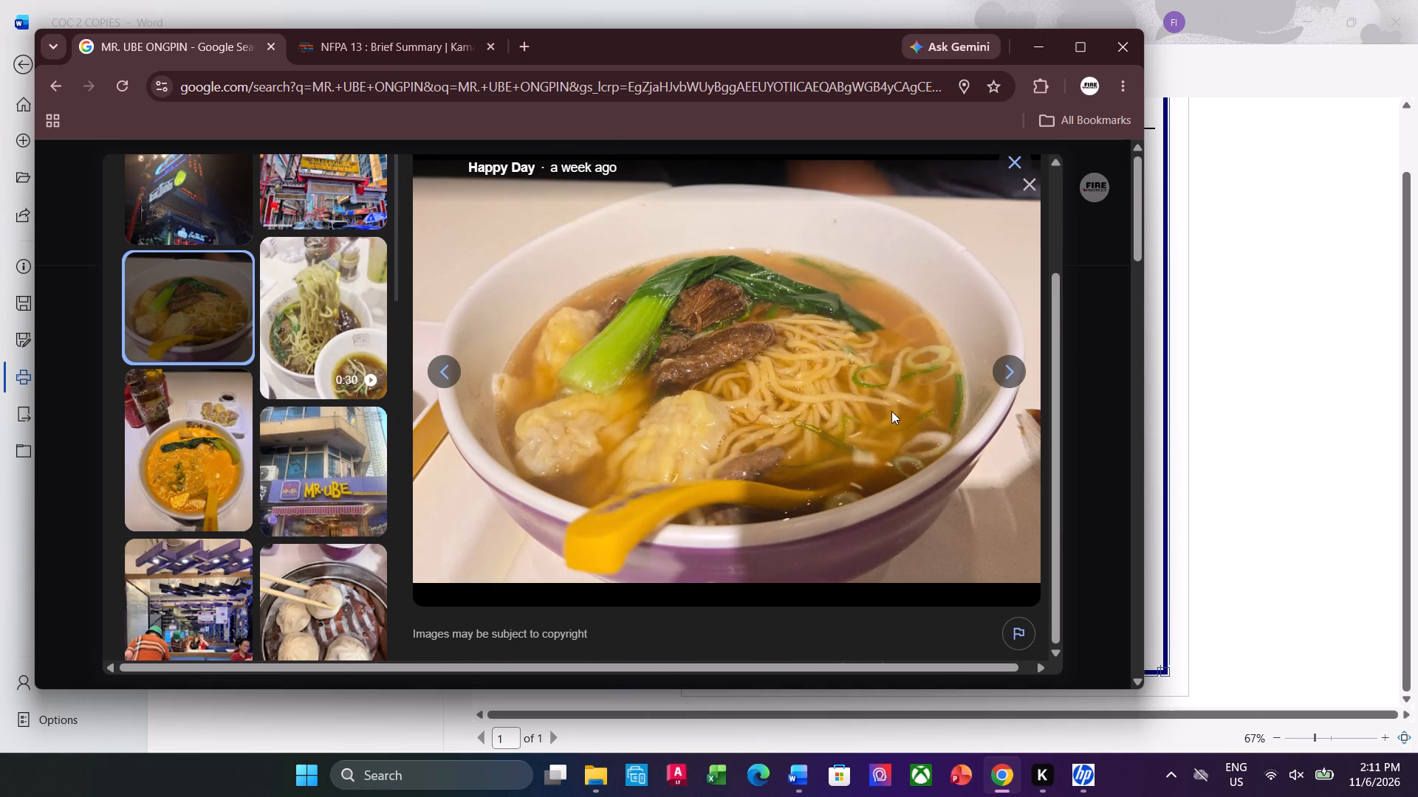
pyautogui.click(1041, 181)
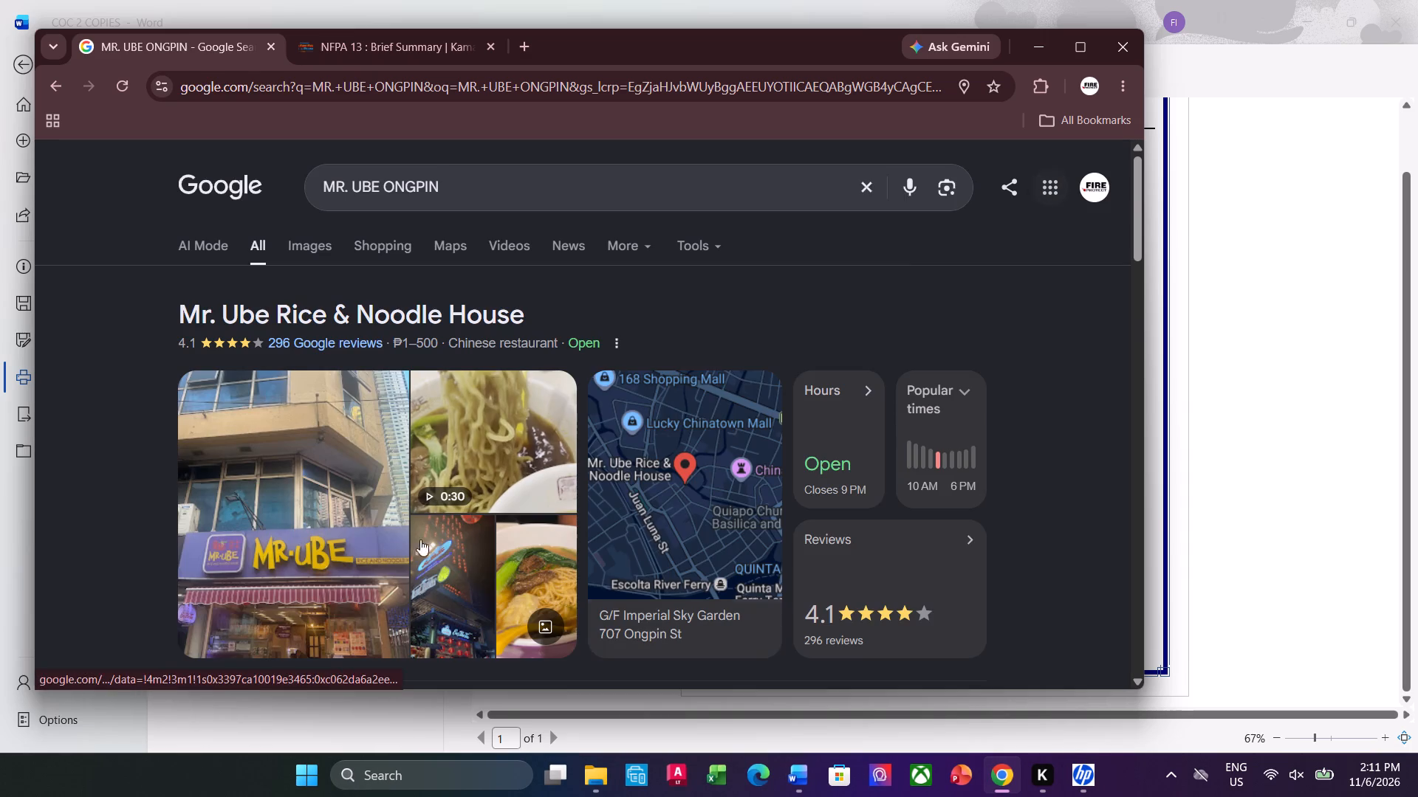
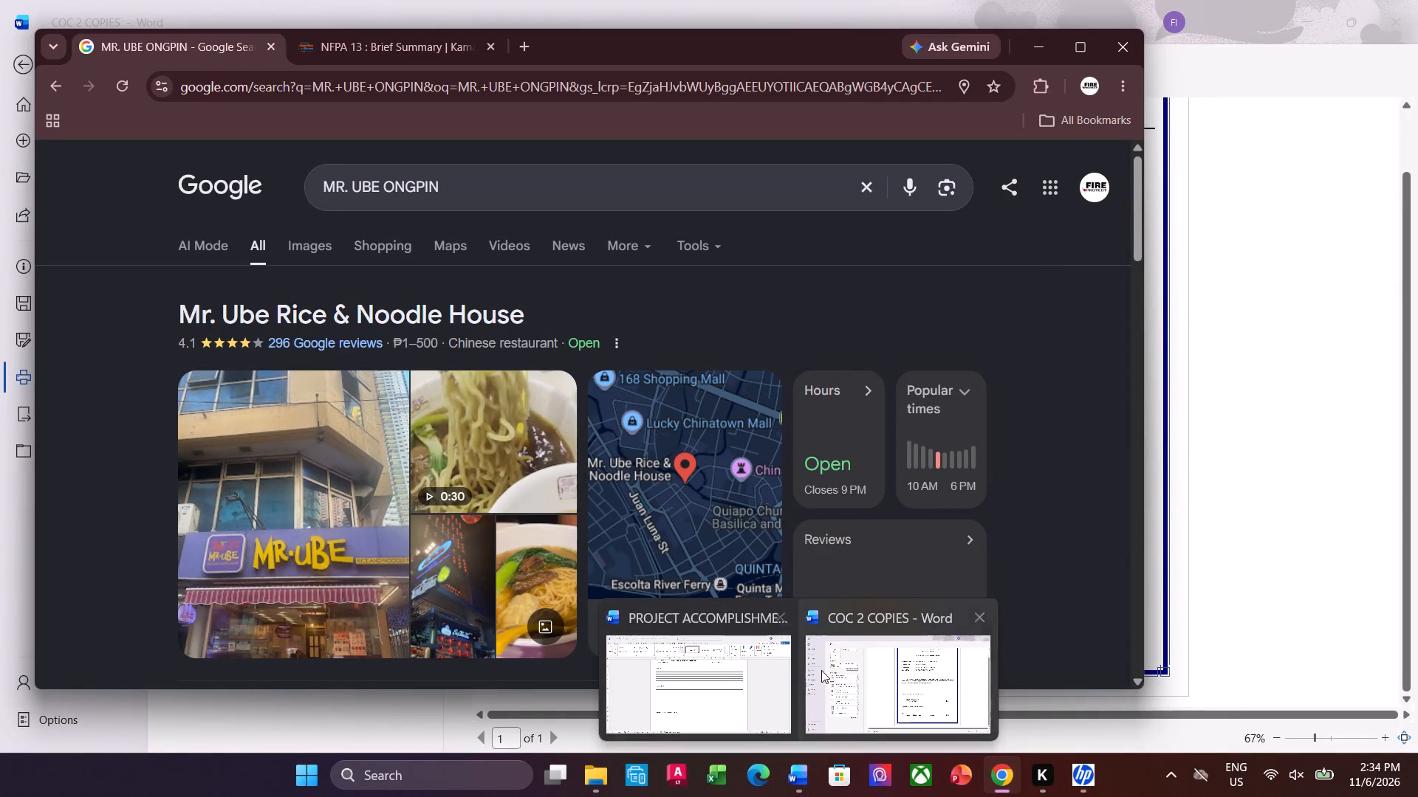
# Switch back to the COC 2 COPIES document in Word and print two copies on the HP Smart Tank 210-220 series printer.
pyautogui.click(847, 665)
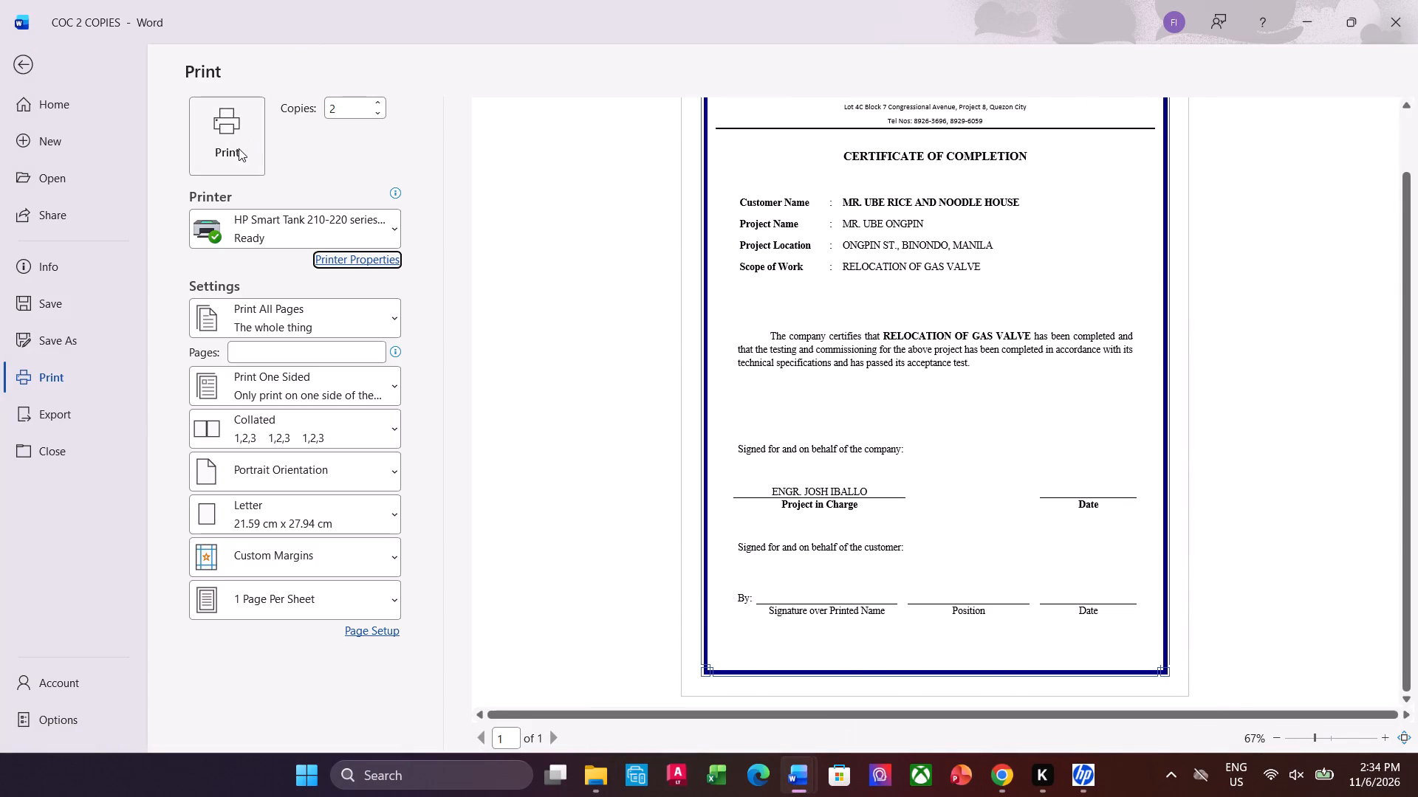
pyautogui.click(239, 148)
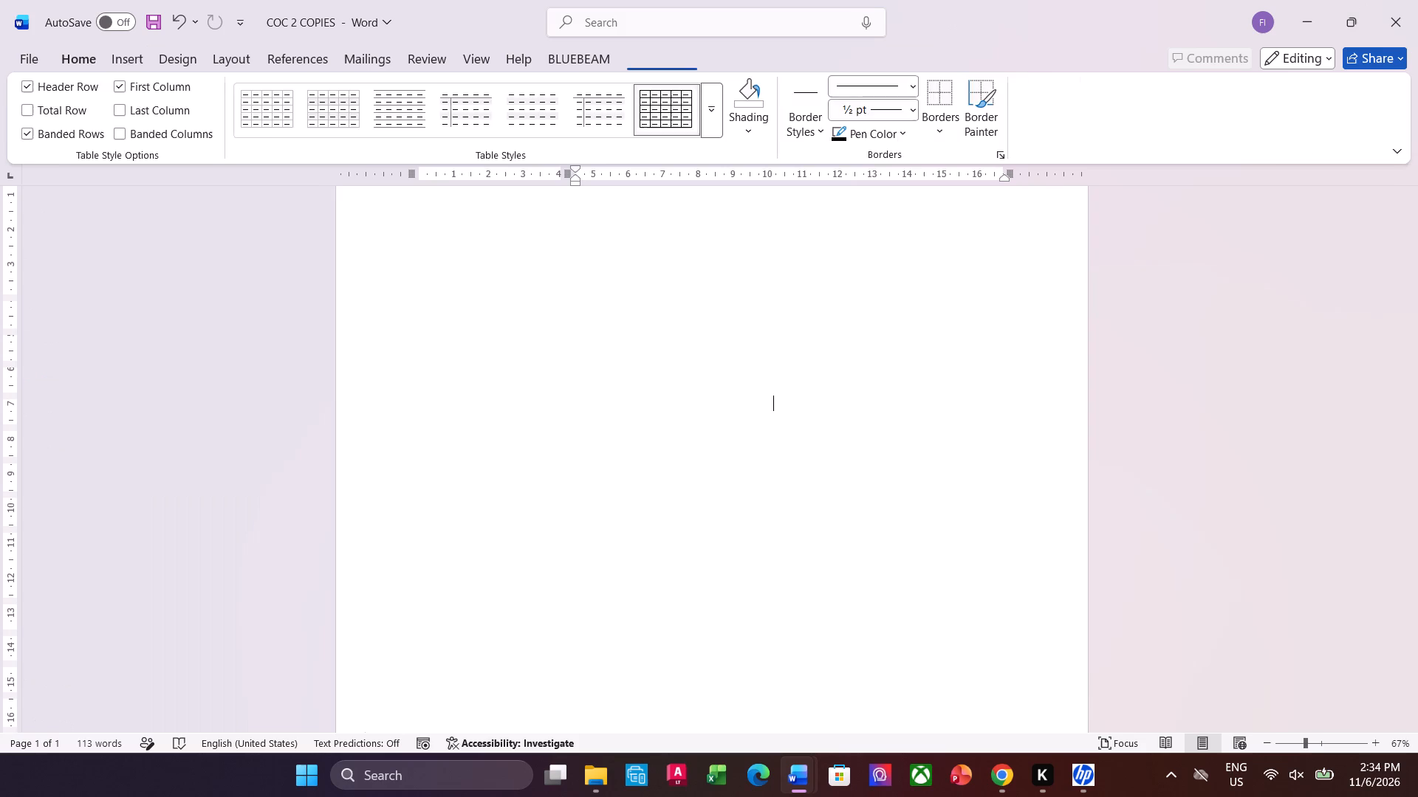
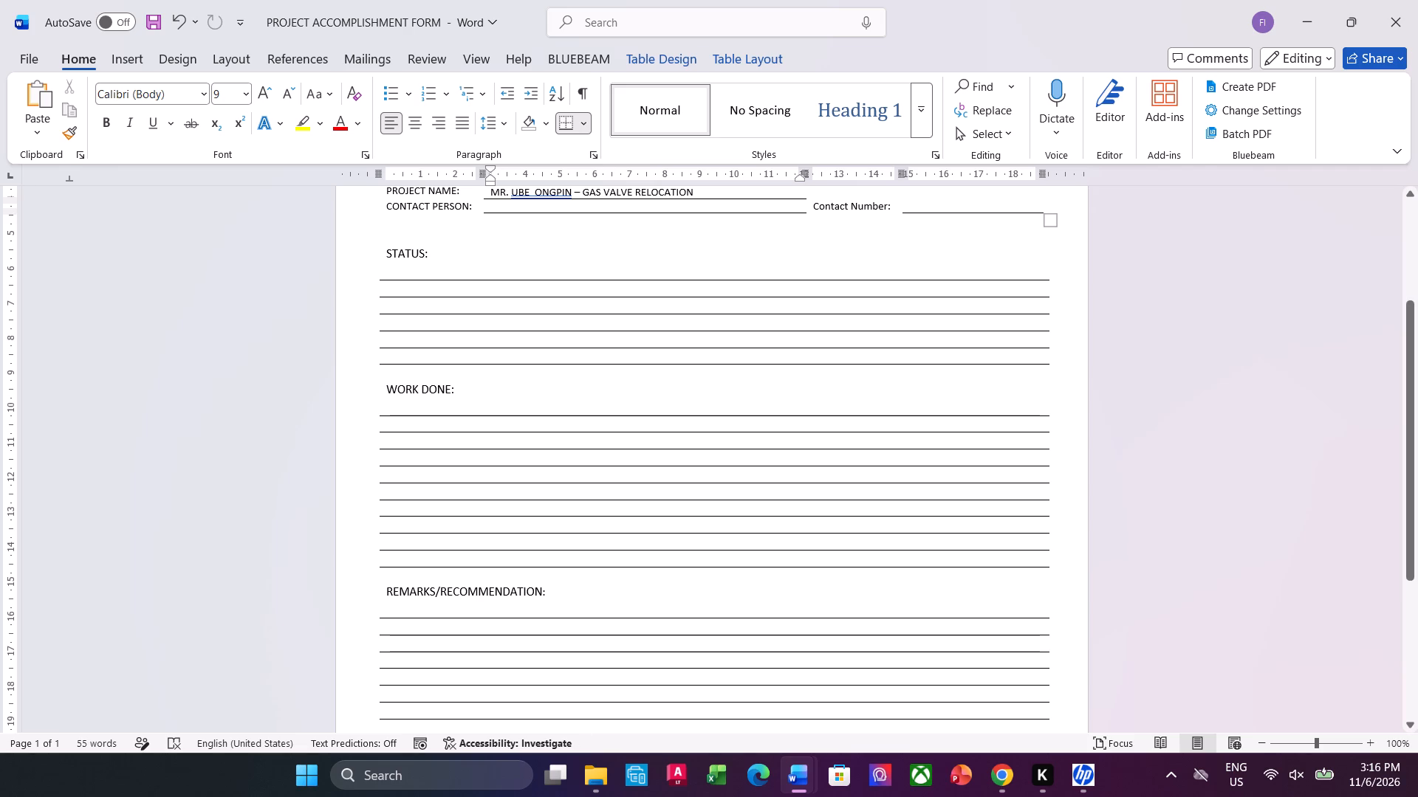
# Print two copies of the project accomplishment form on the HP Smart Tank 210-220 series printer.
pyautogui.hotkey('ctrl', 'p')
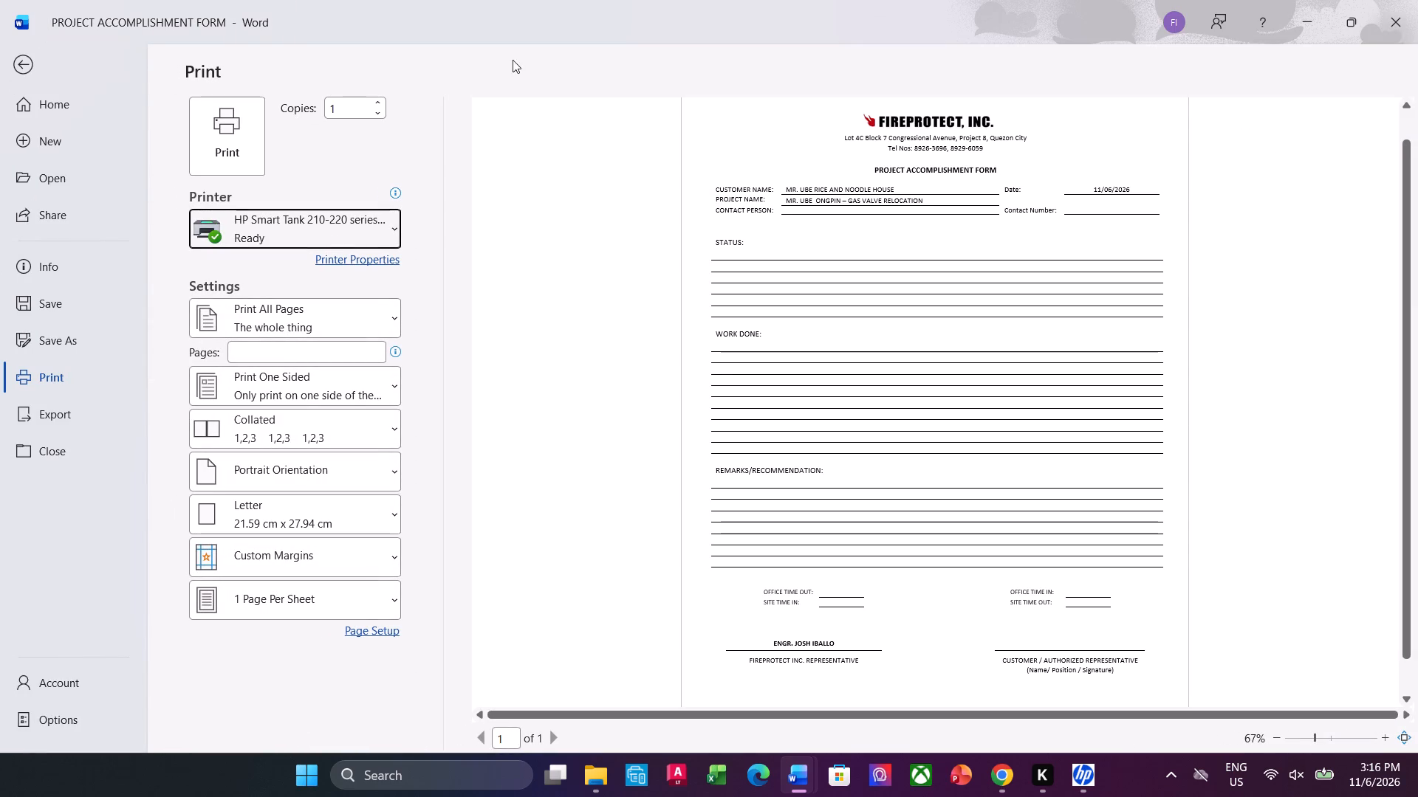
pyautogui.click(382, 100)
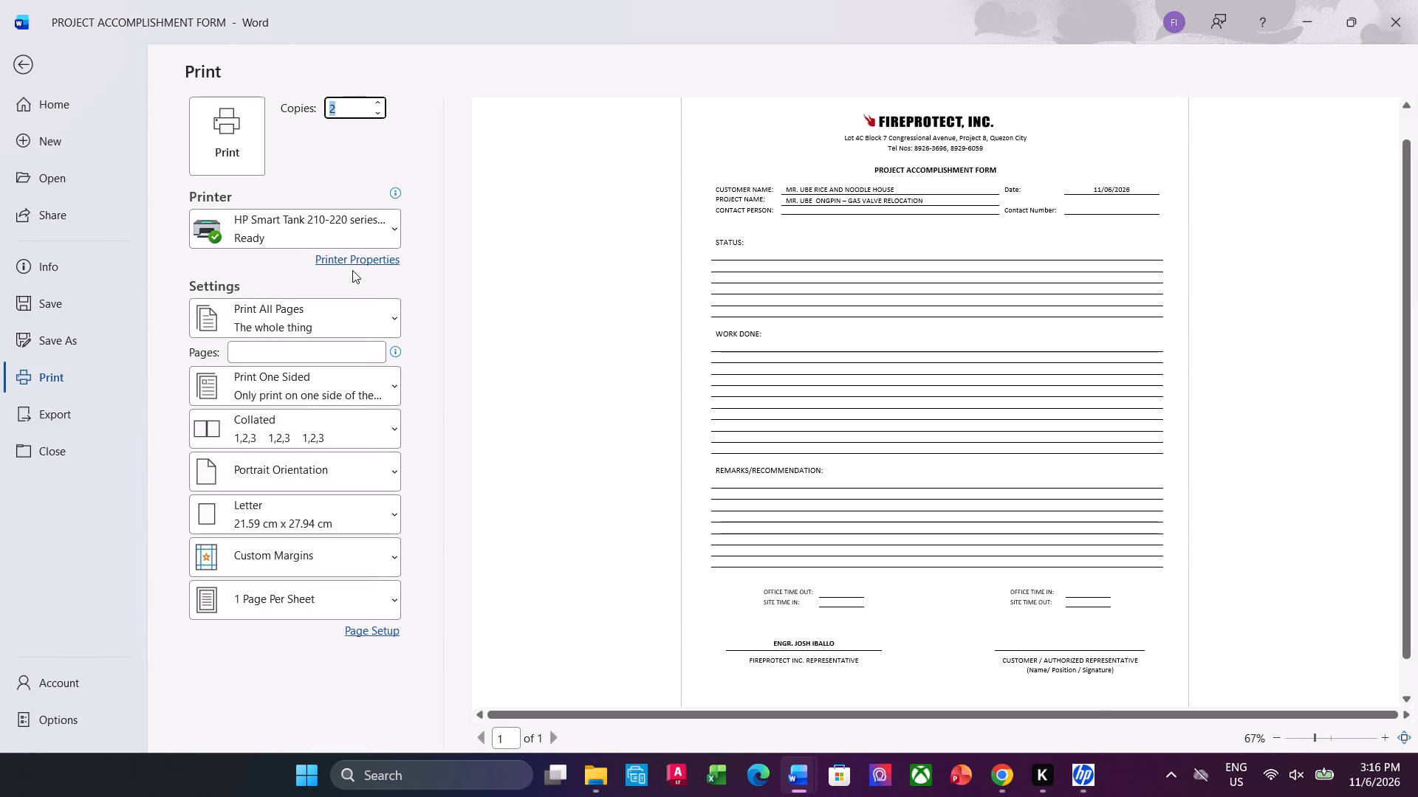
pyautogui.click(356, 261)
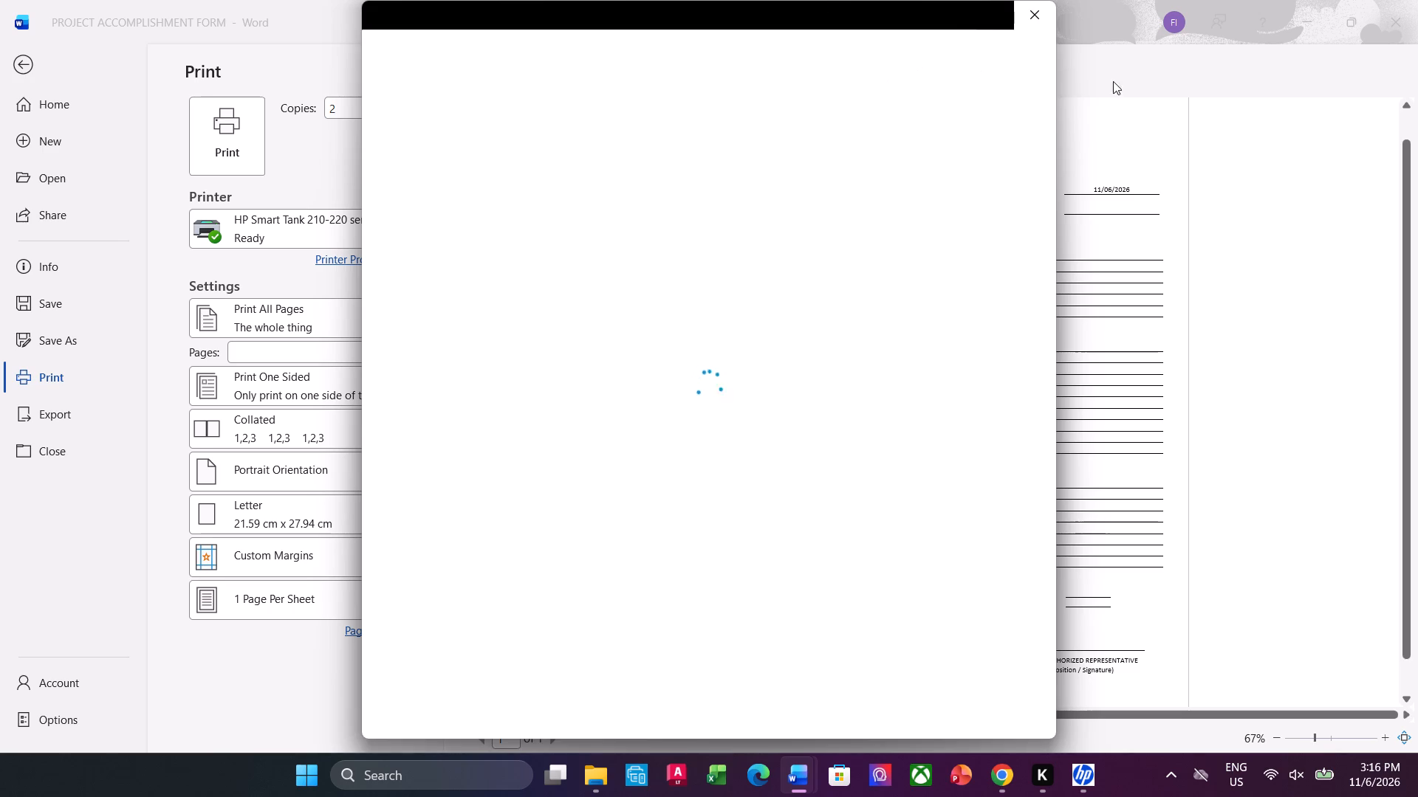
pyautogui.click(1038, 20)
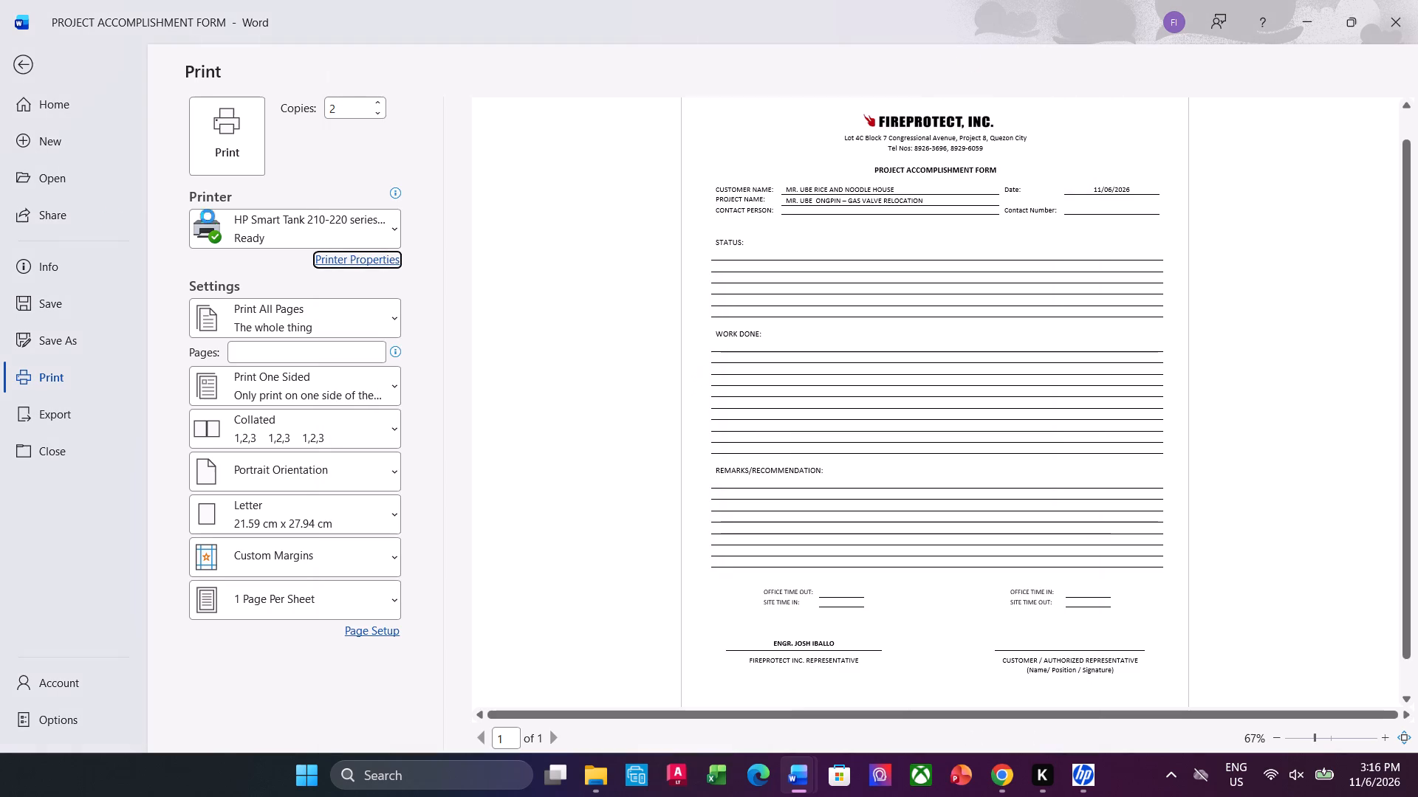
pyautogui.click(215, 137)
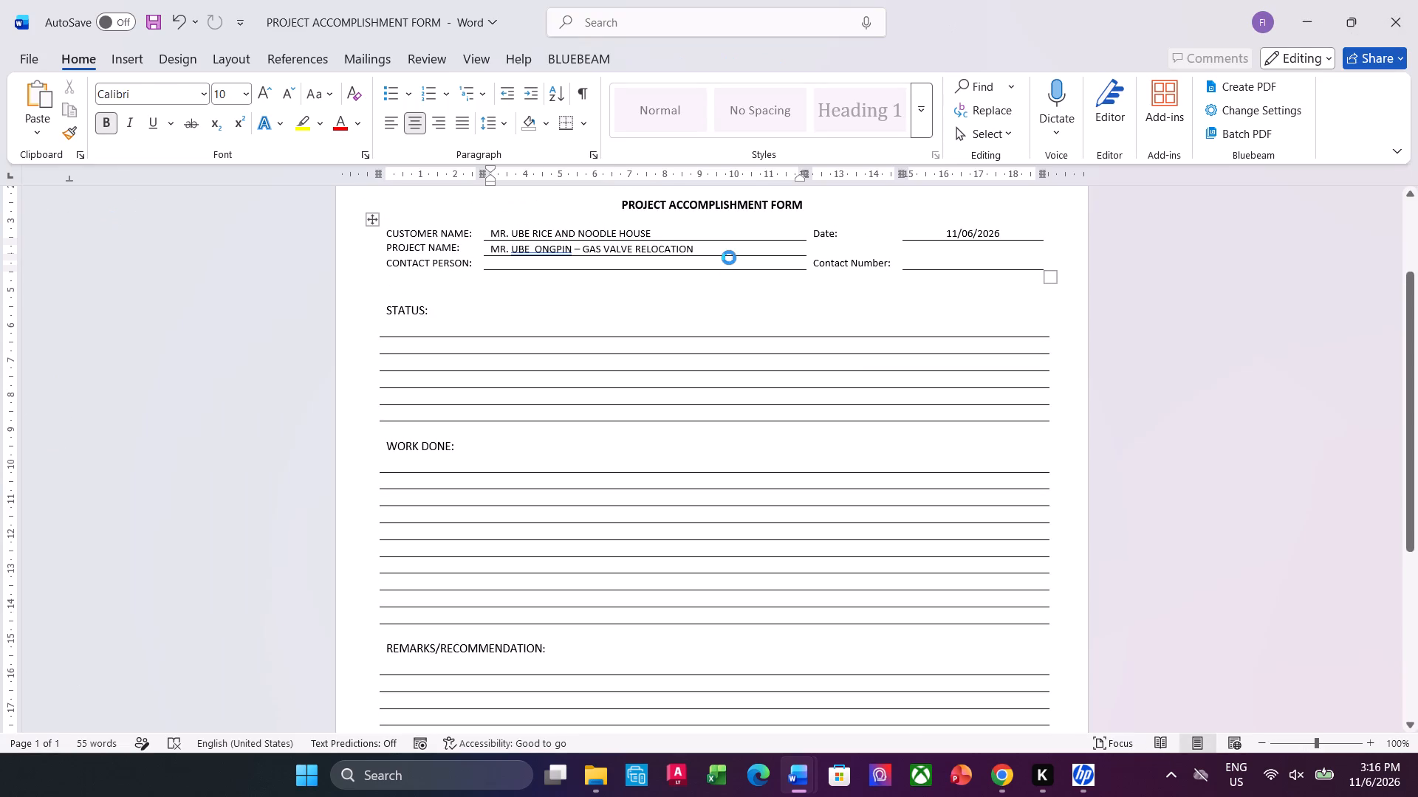
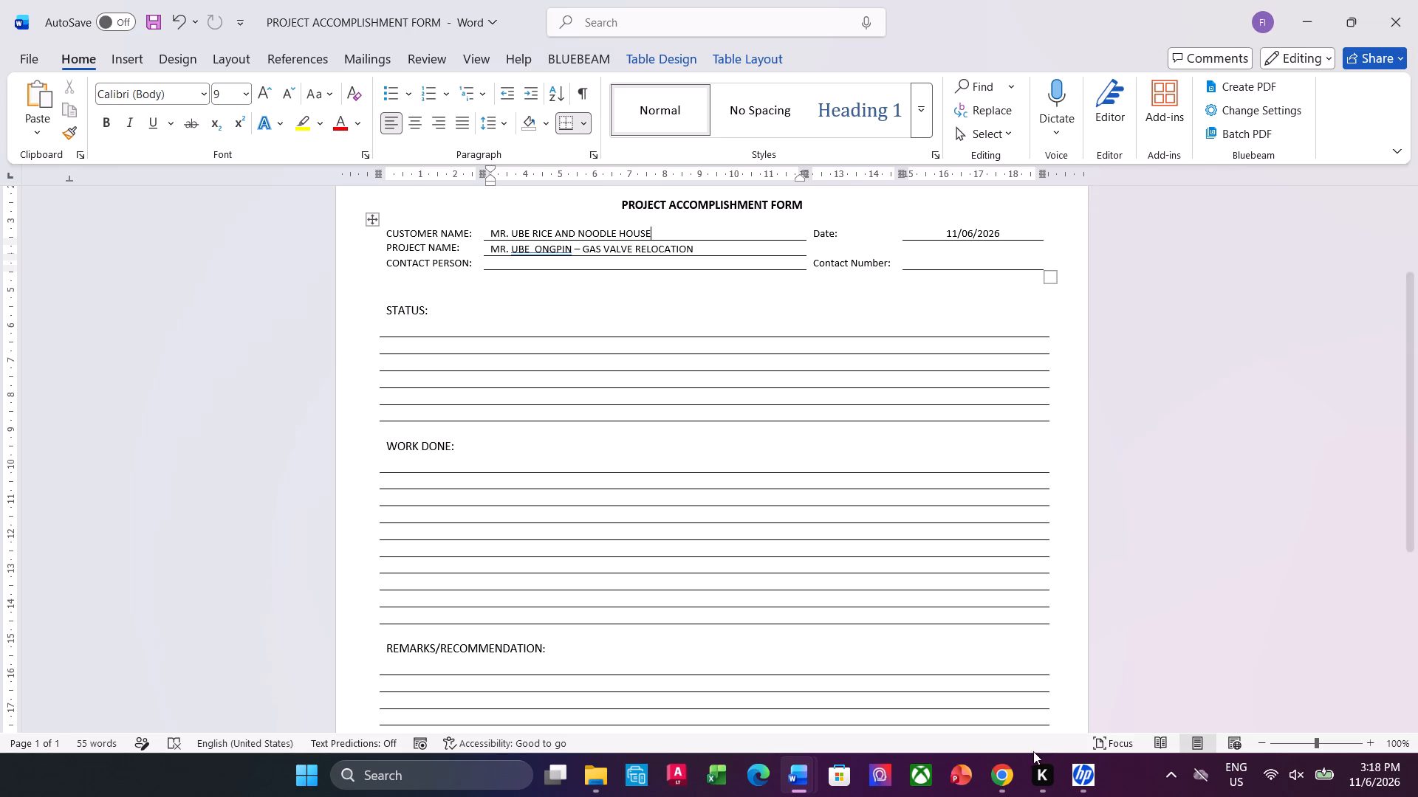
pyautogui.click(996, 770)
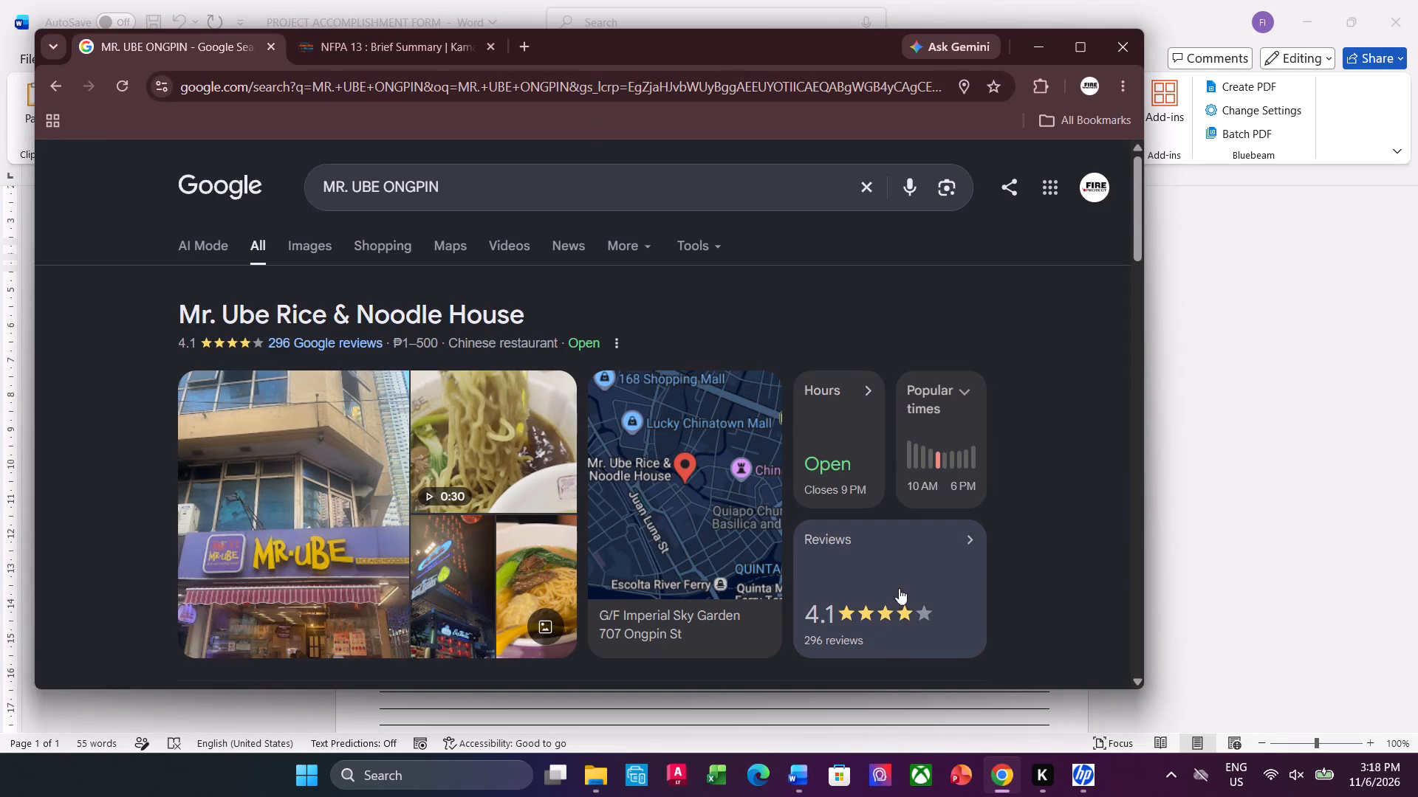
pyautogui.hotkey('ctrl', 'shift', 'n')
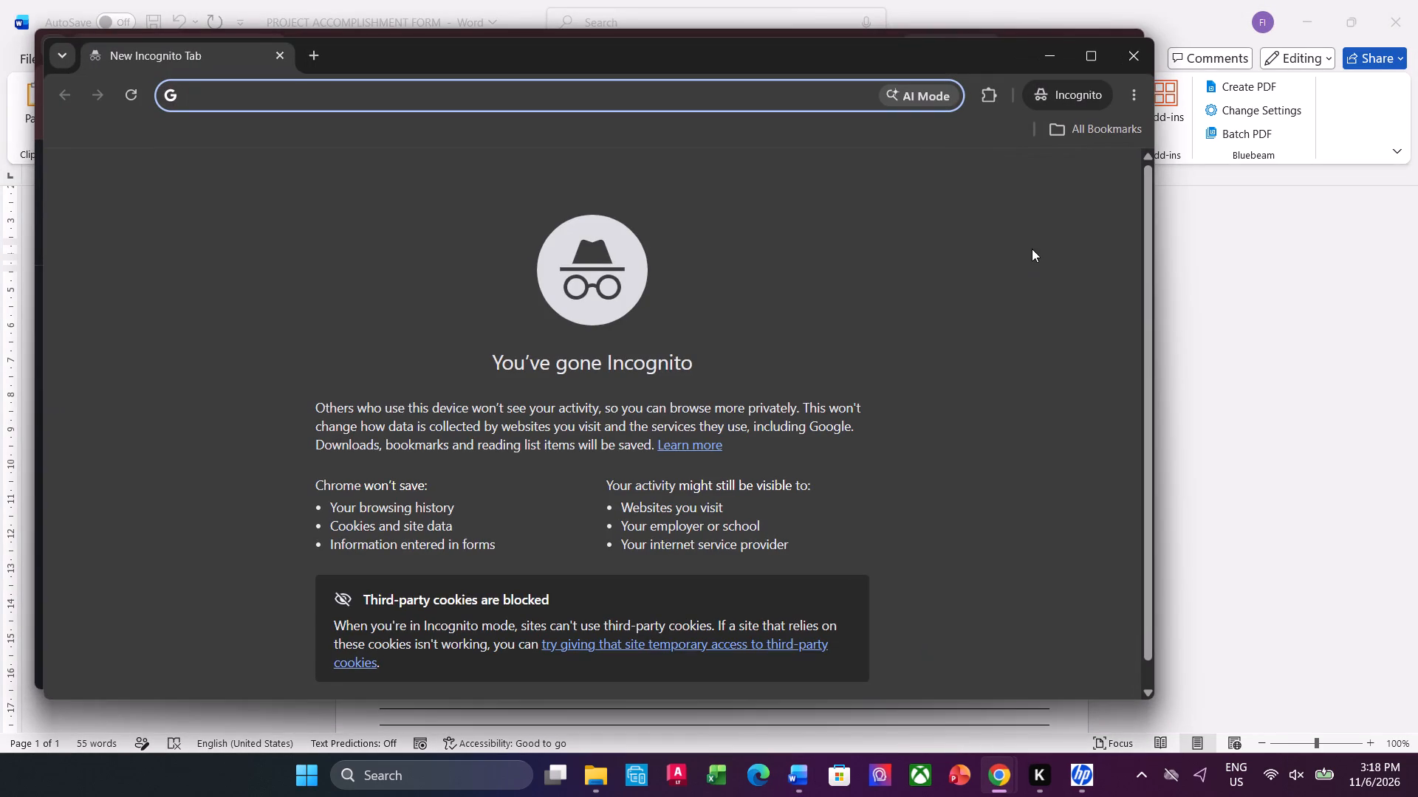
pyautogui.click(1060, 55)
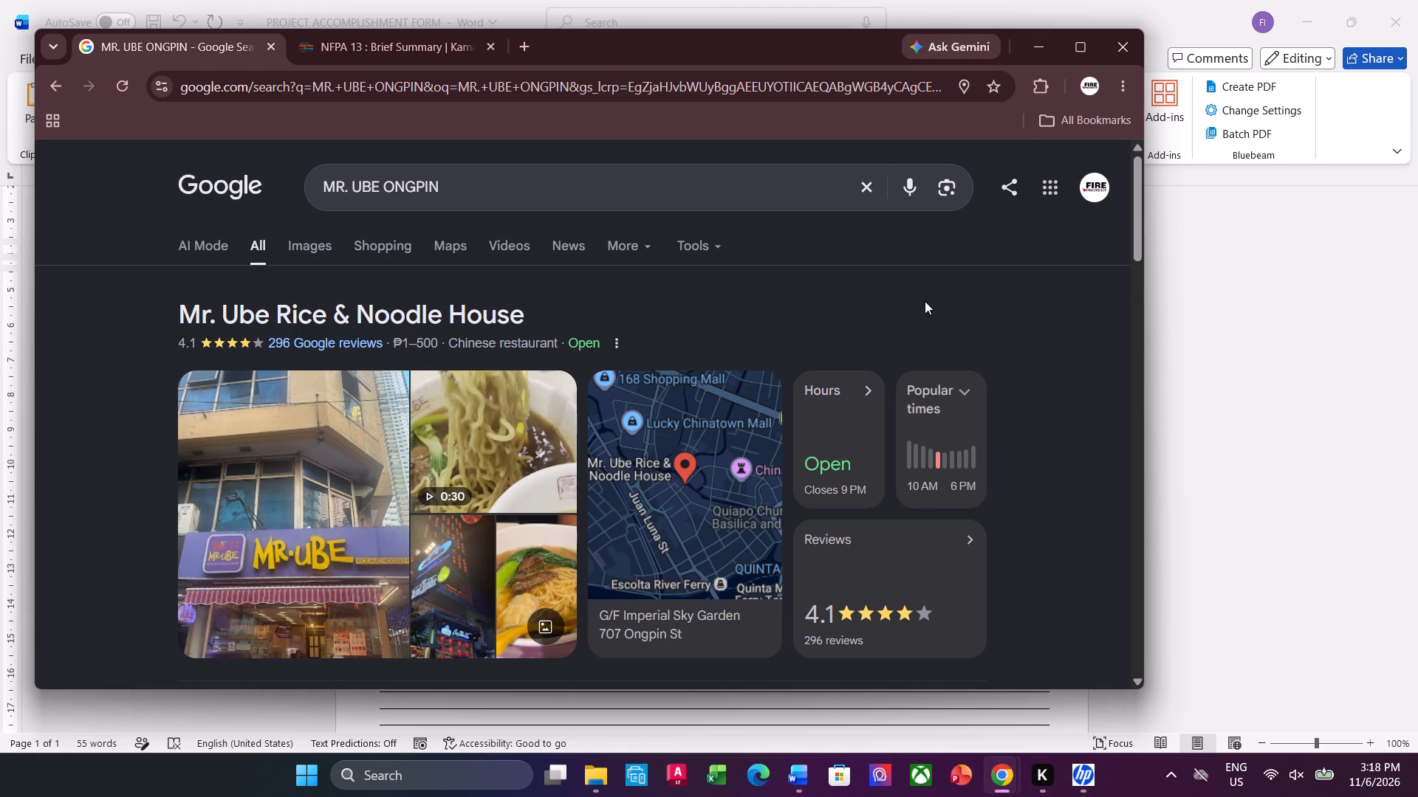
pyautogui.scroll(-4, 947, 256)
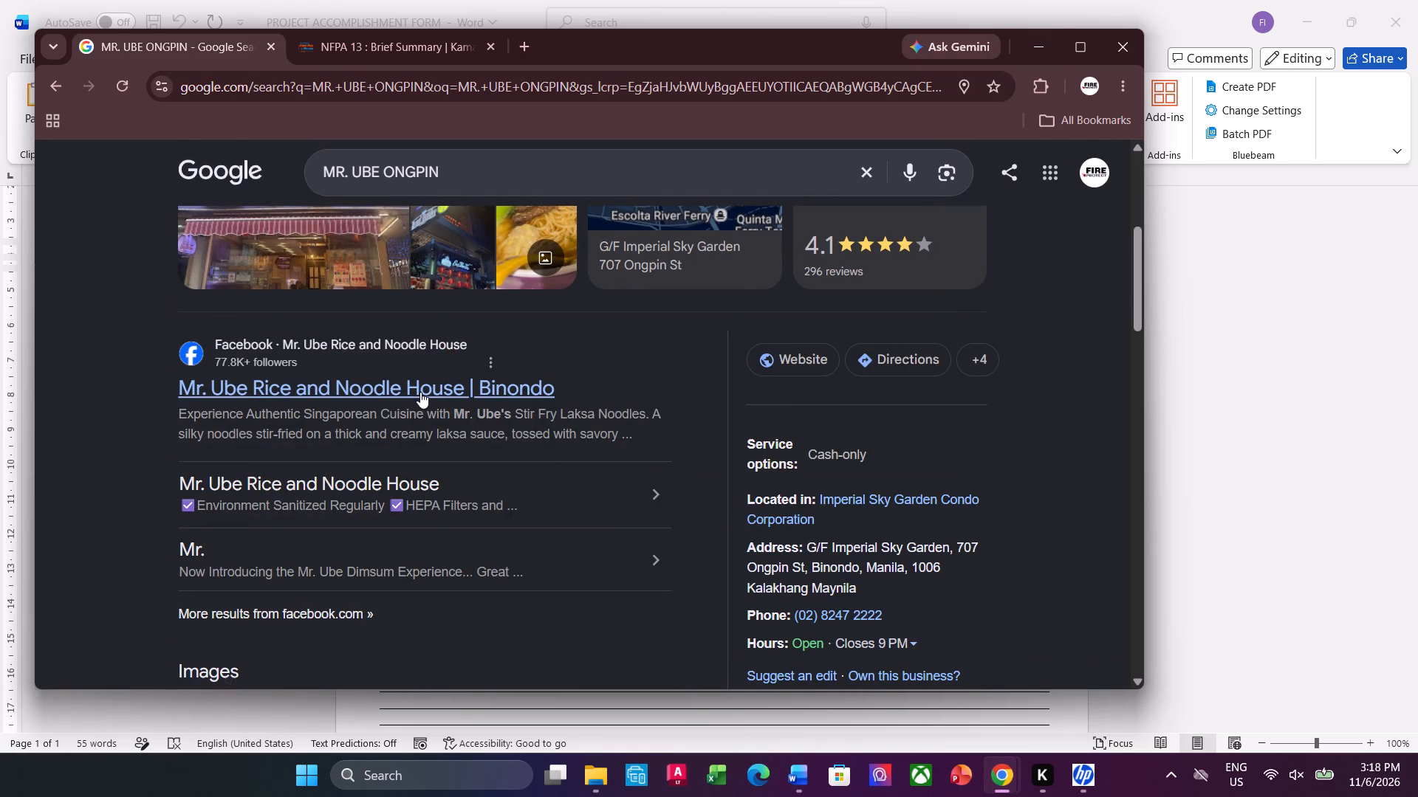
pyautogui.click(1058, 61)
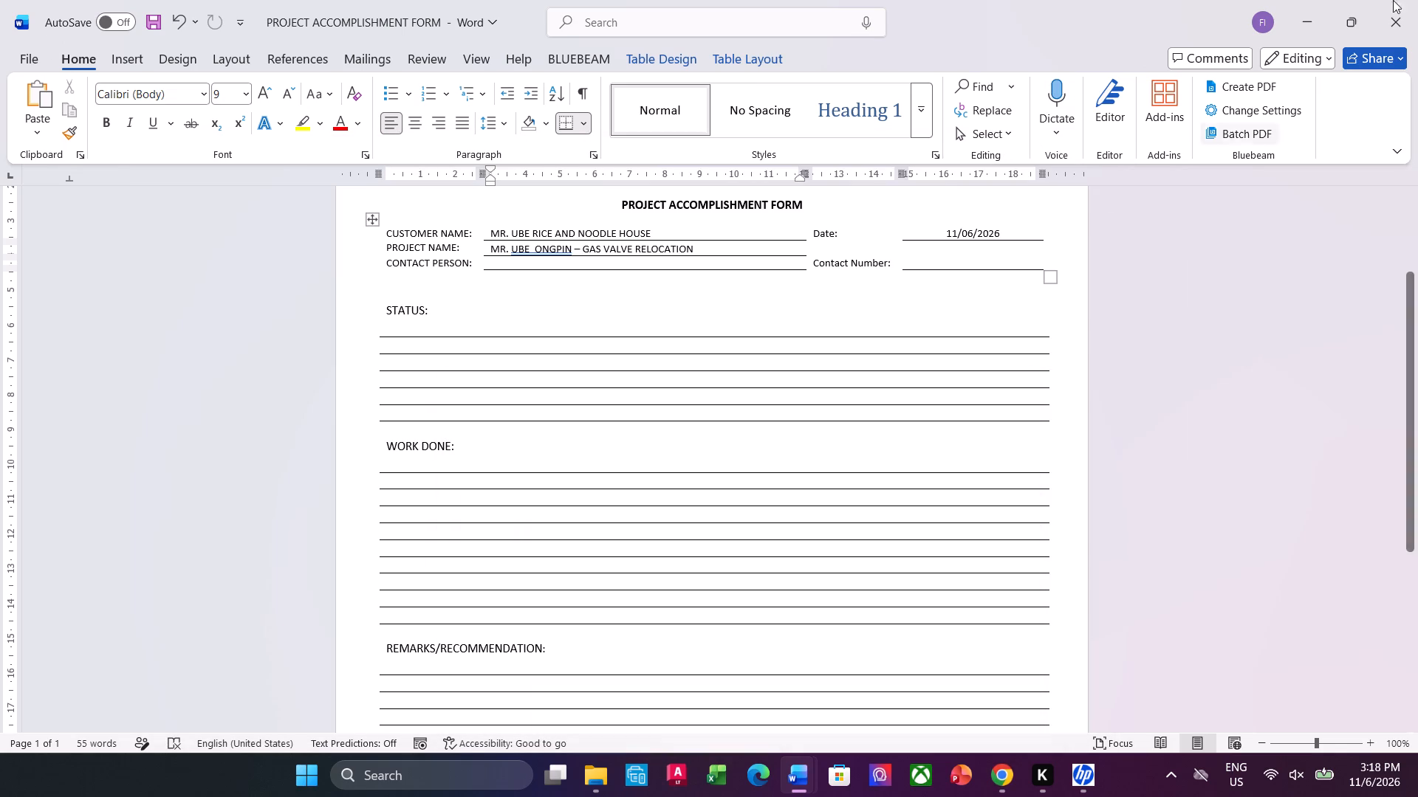
# Close the PROJECT ACCOMPLISHMENT FORM document, saving its changes.
pyautogui.click(1417, 0)
pyautogui.click(739, 420)
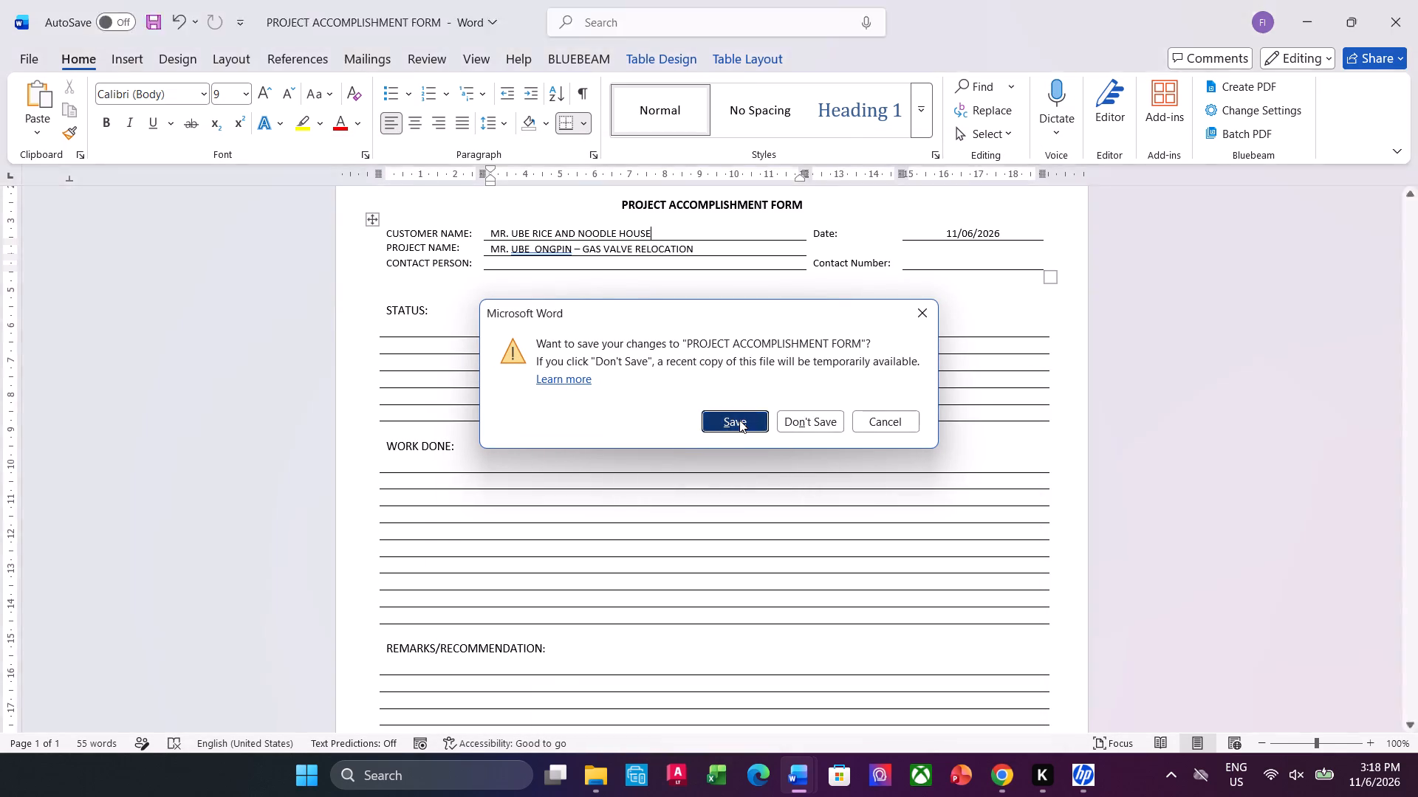